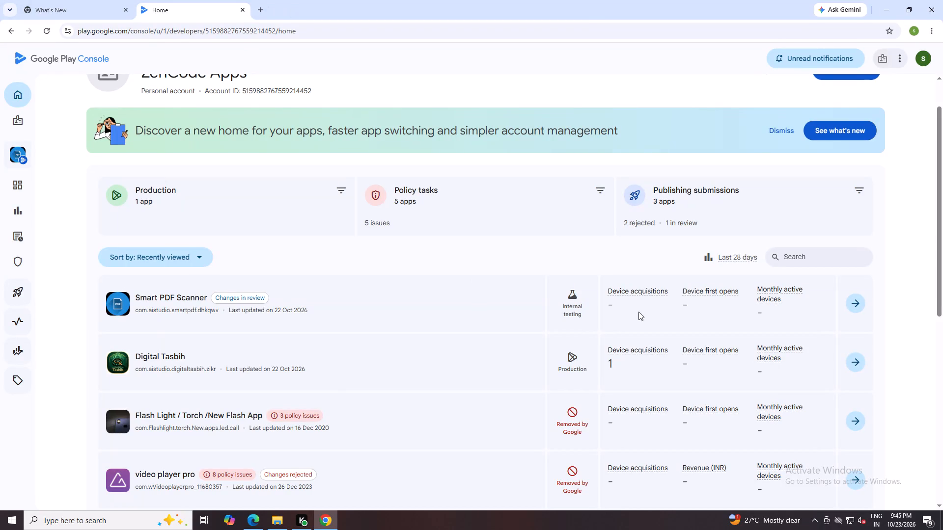
# Open the Digital Tasbih app's Production track and review its release dashboard for issues and stability.
pyautogui.click(123, 364)
pyautogui.doubleClick(843, 360)
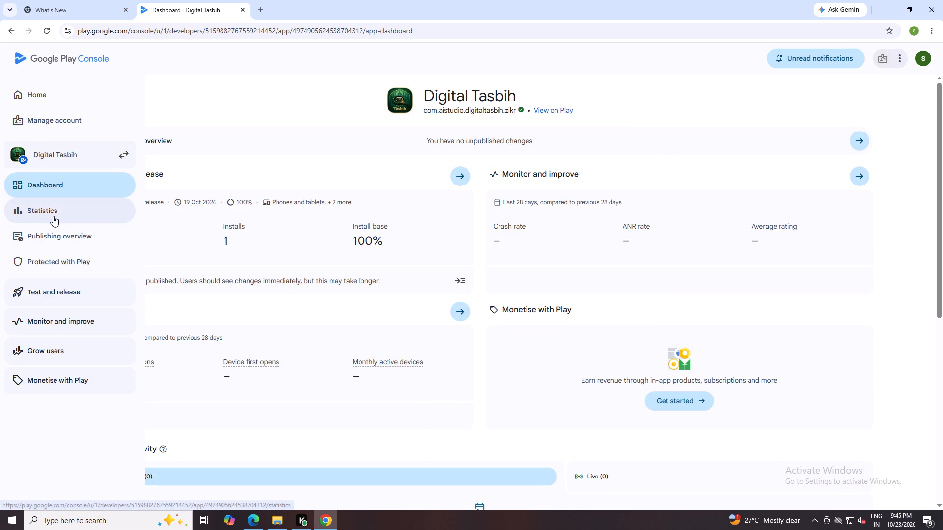
pyautogui.click(58, 249)
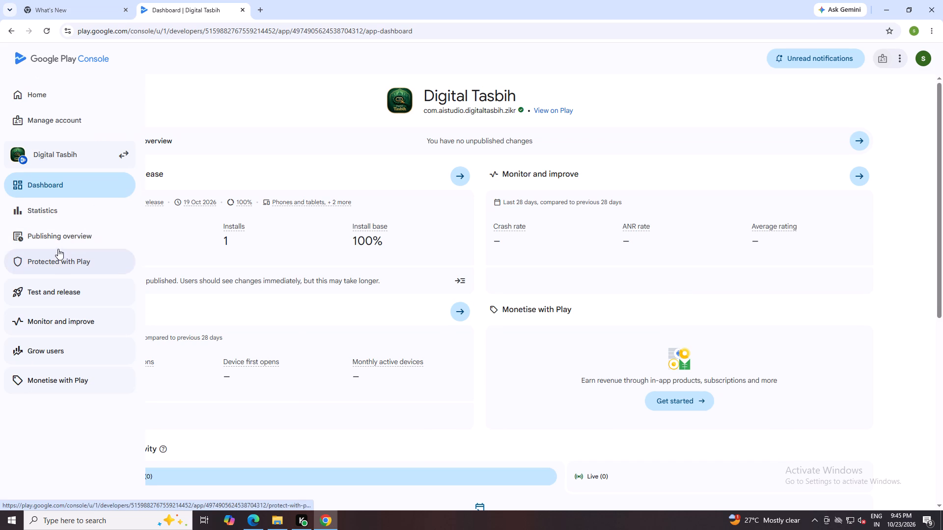
pyautogui.click(57, 283)
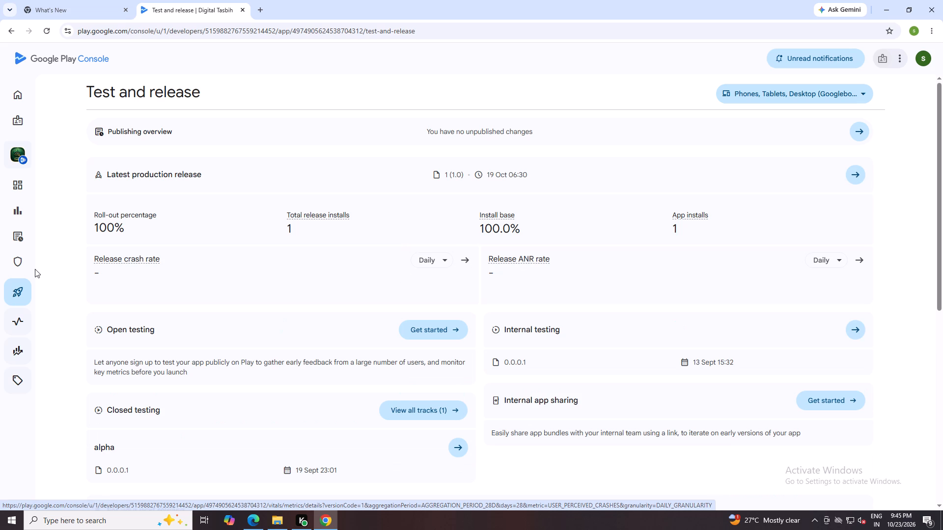
pyautogui.click(65, 325)
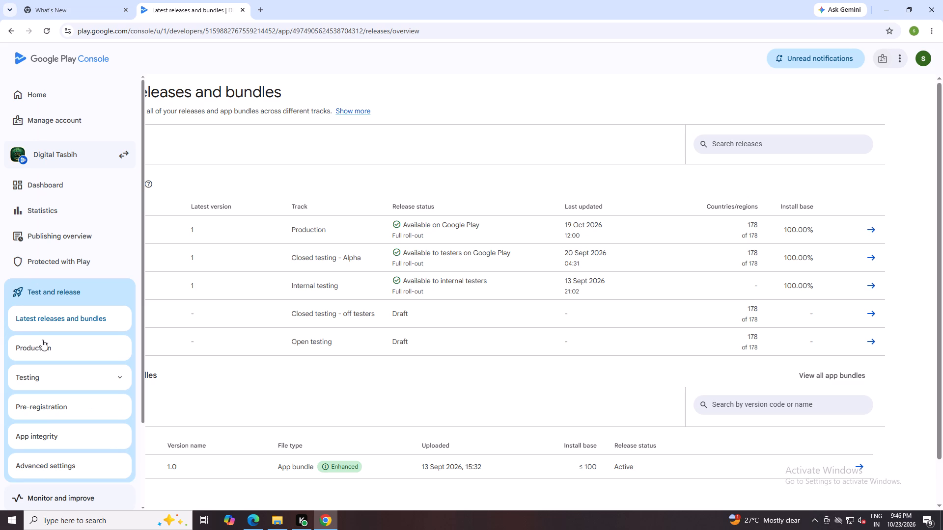
pyautogui.click(51, 348)
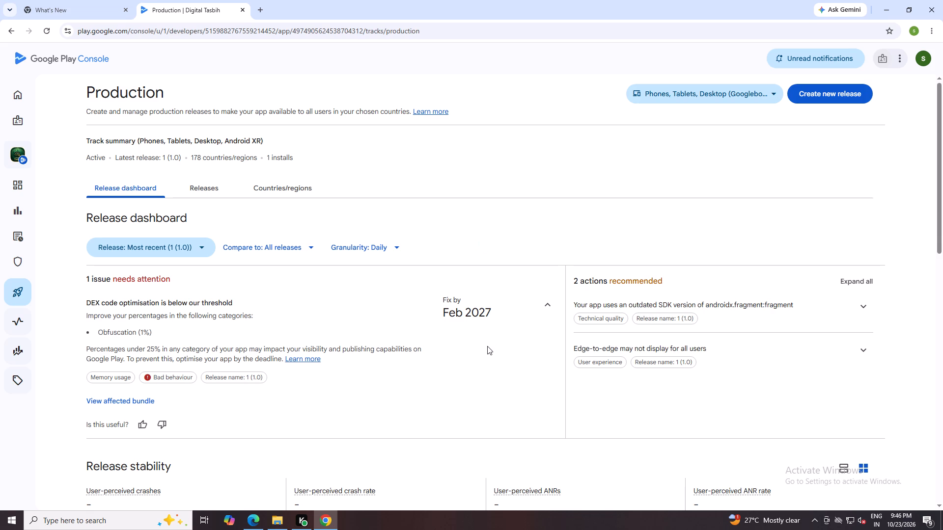
pyautogui.scroll(-6, 483, 345)
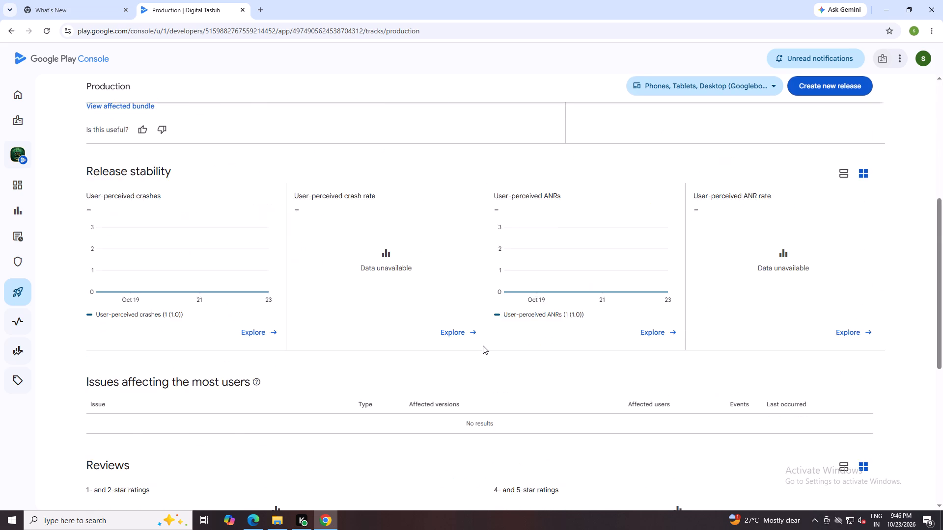
pyautogui.scroll(7, 483, 345)
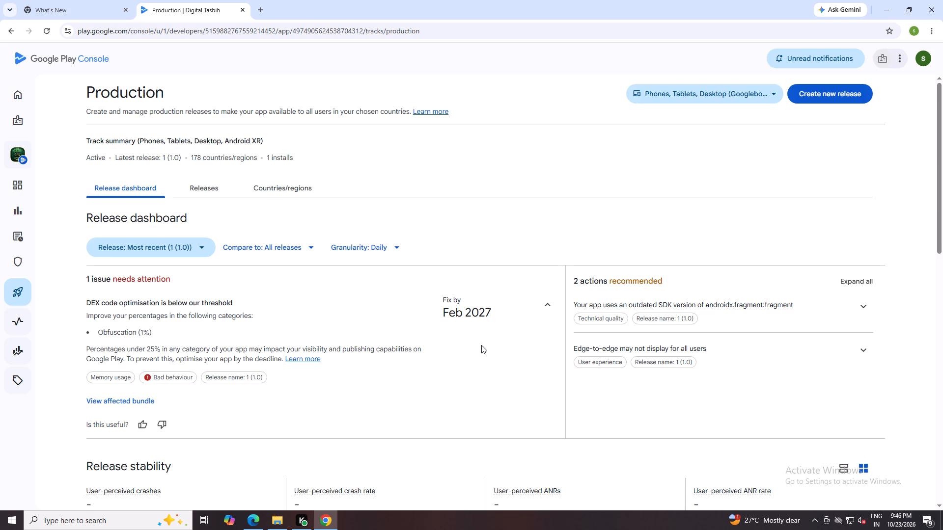
# Open the bundle affected by the DEX code optimisation issue and examine its release, permission and optimisation details.
pyautogui.click(139, 405)
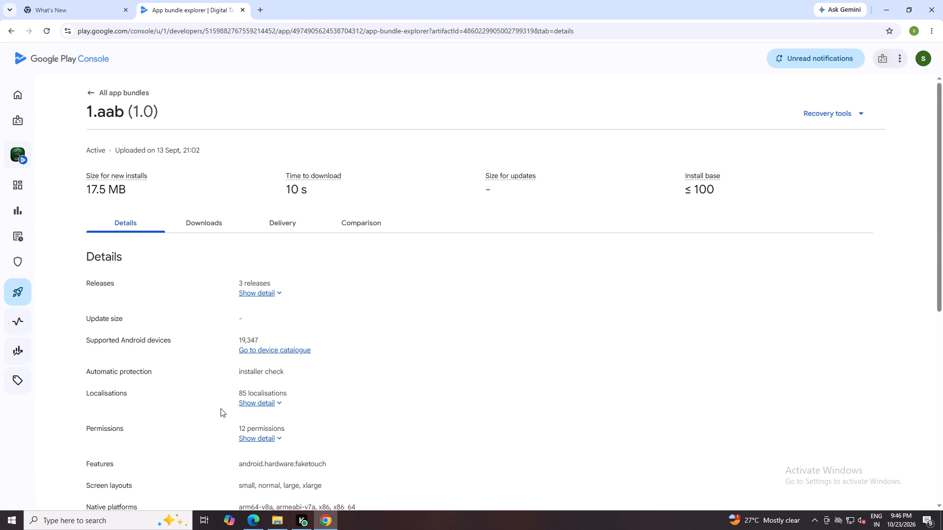
pyautogui.scroll(-3, 469, 324)
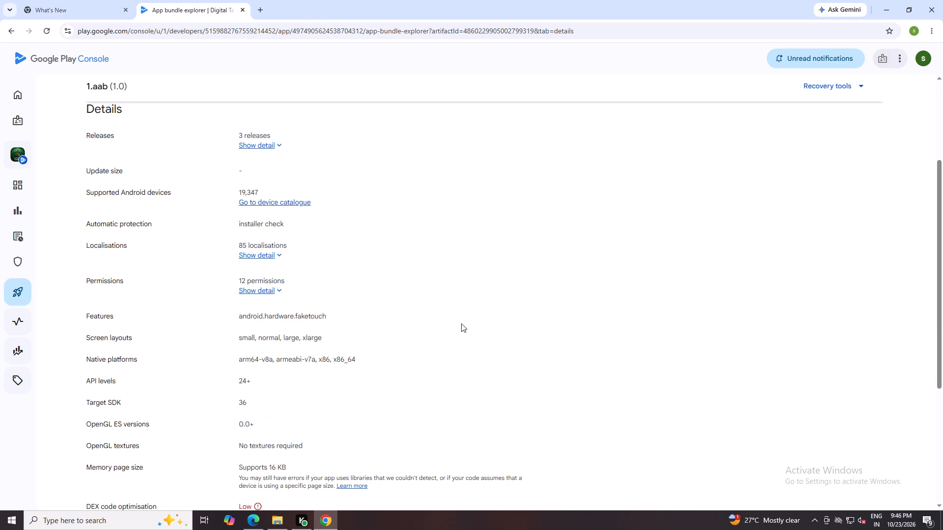
pyautogui.click(254, 143)
pyautogui.click(268, 146)
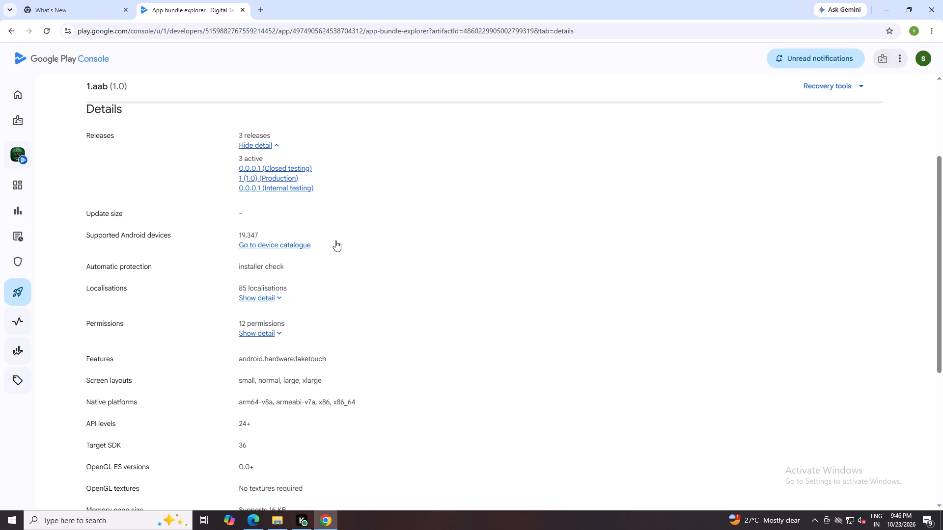
pyautogui.click(244, 147)
pyautogui.click(270, 292)
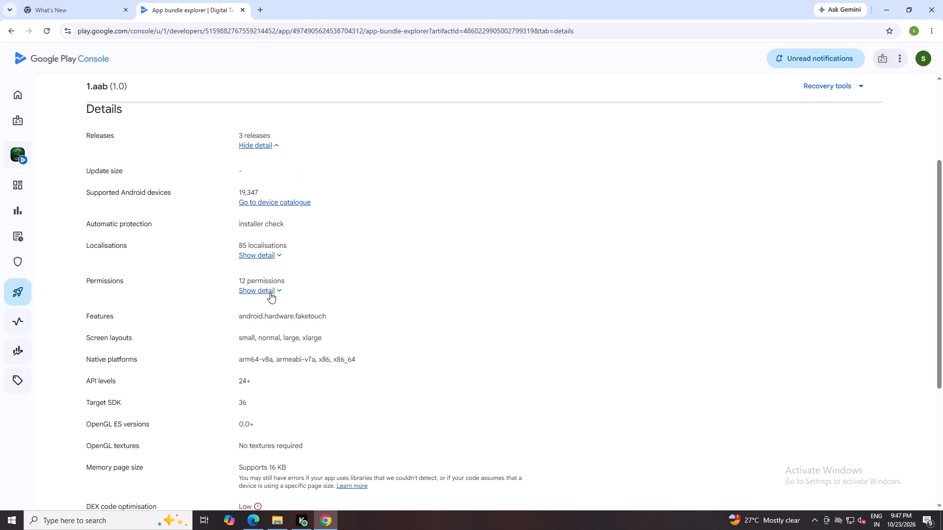
pyautogui.click(269, 293)
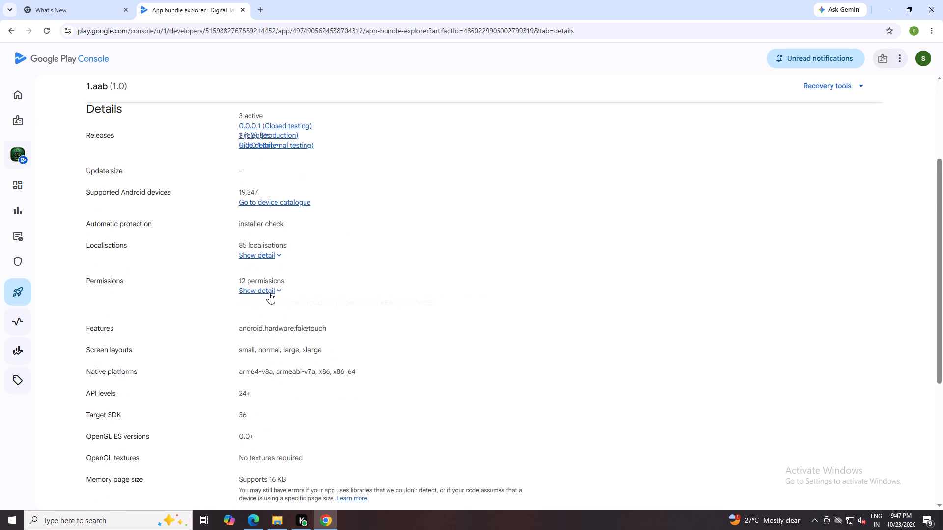
pyautogui.scroll(-6, 327, 309)
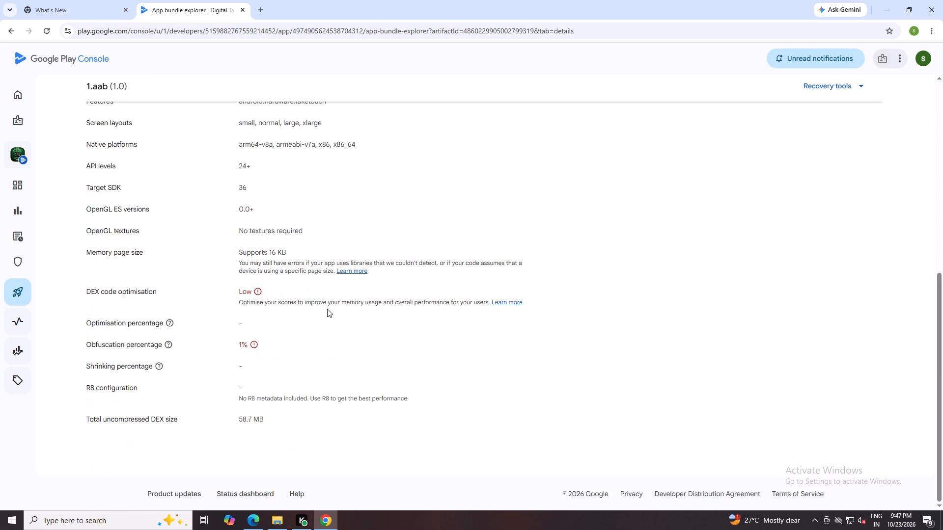
pyautogui.scroll(-3, 327, 309)
pyautogui.scroll(9, 350, 309)
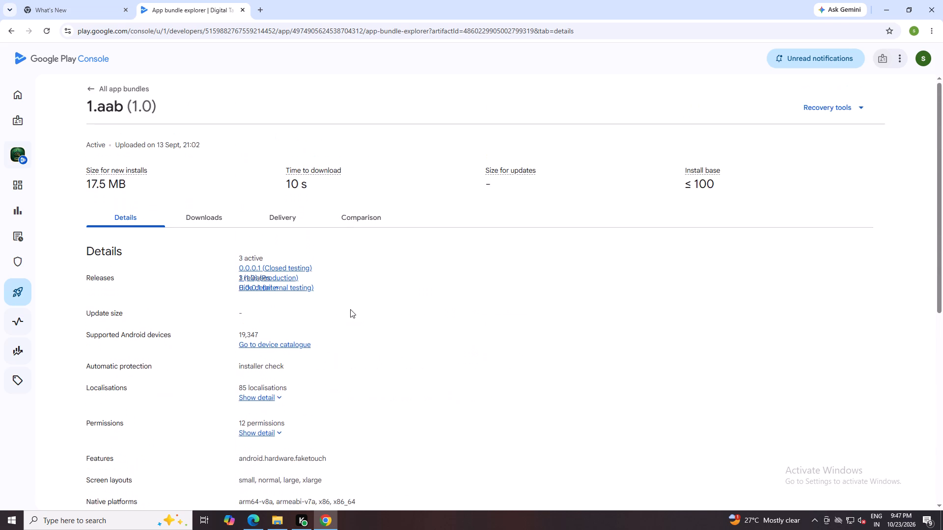
# Return to the developer account's home page and look through the full list of apps and their statuses.
pyautogui.click(17, 92)
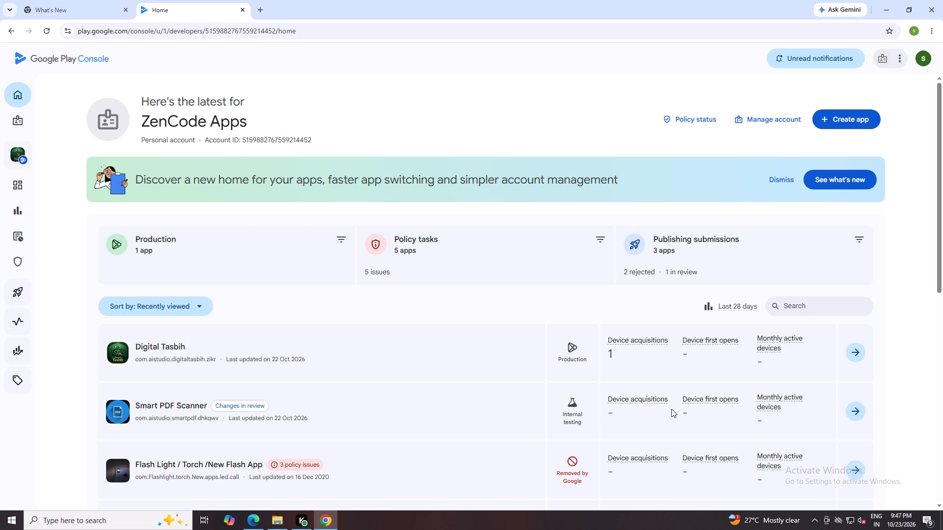
pyautogui.scroll(-4, 752, 418)
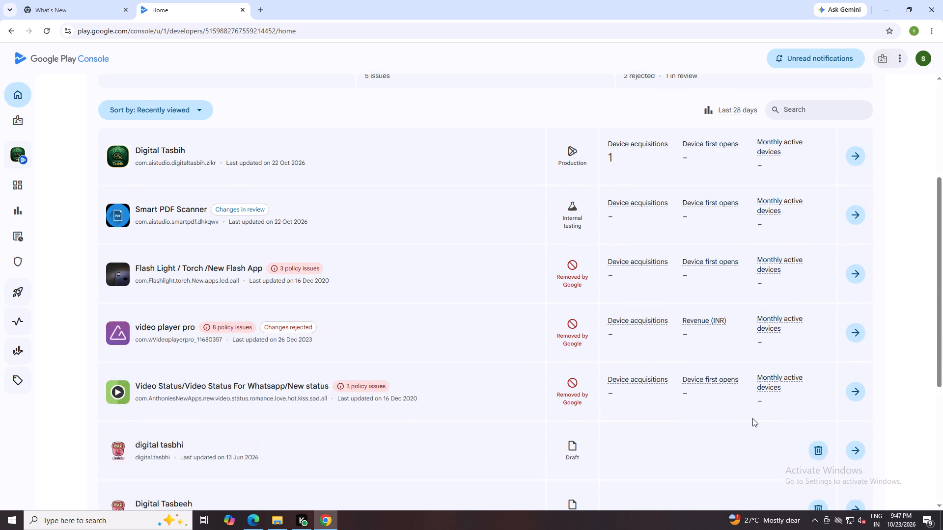
pyautogui.scroll(-7, 752, 418)
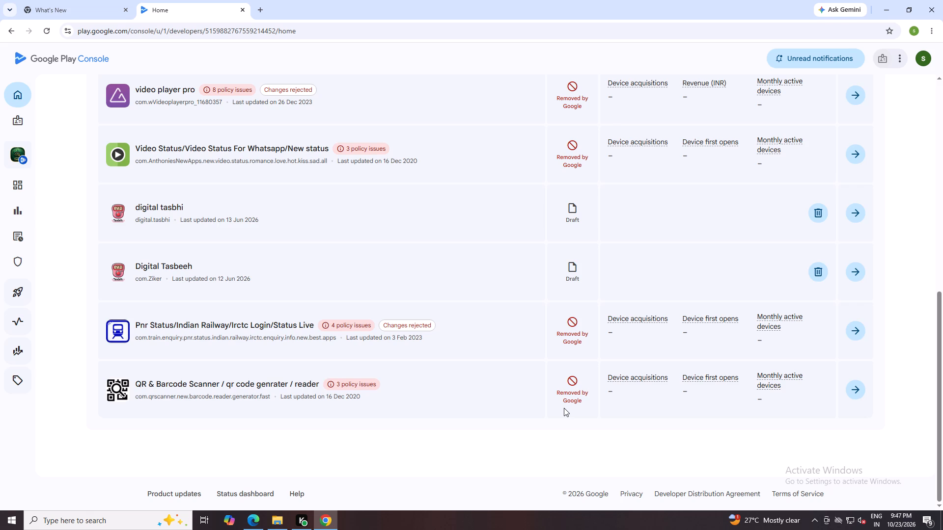
pyautogui.scroll(4, 564, 390)
pyautogui.scroll(-1, 490, 386)
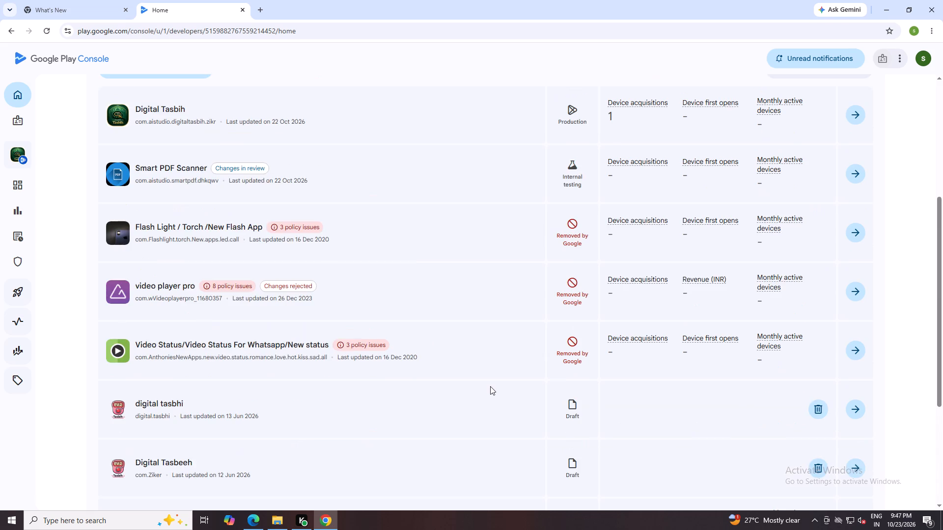
pyautogui.scroll(-2, 490, 386)
pyautogui.scroll(1, 270, 234)
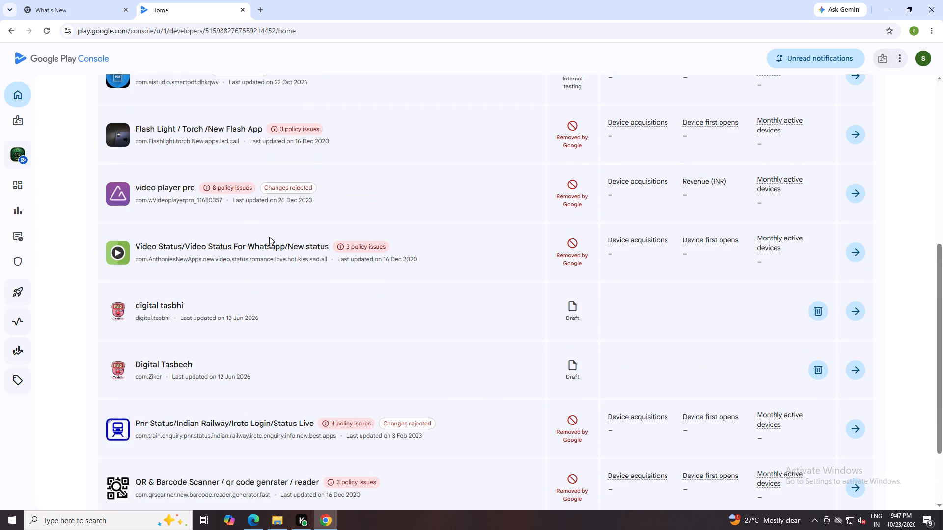
pyautogui.scroll(5, 168, 312)
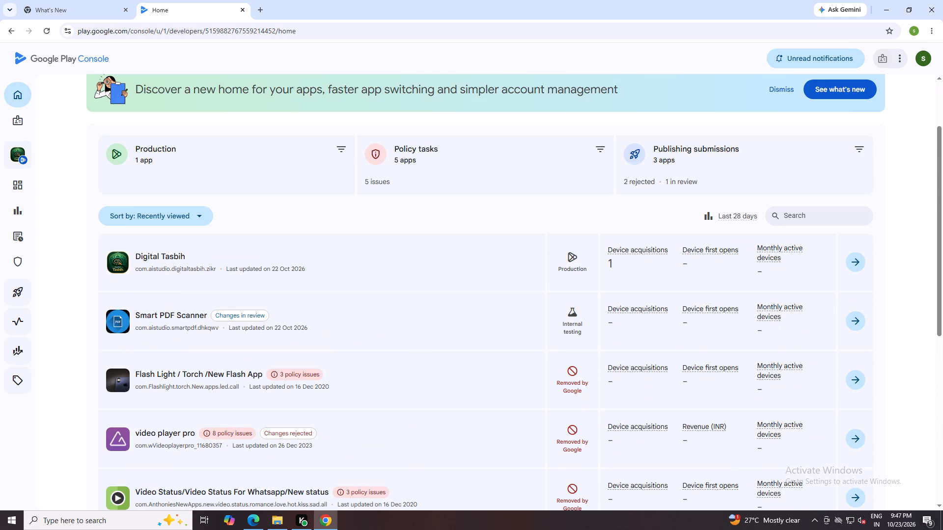
# Open Digital Tasbih's Monitor and improve section and look through the options under Policy and programmes.
pyautogui.click(201, 266)
pyautogui.click(853, 265)
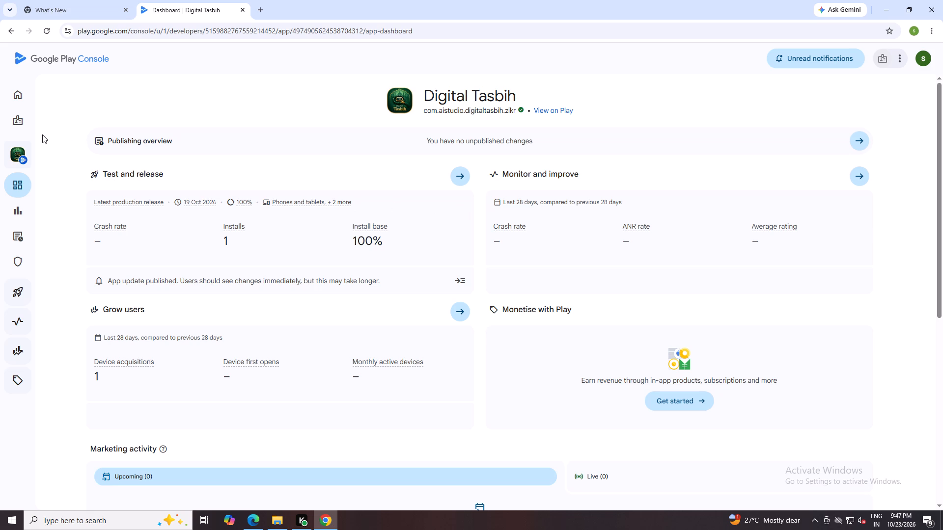
pyautogui.click(60, 323)
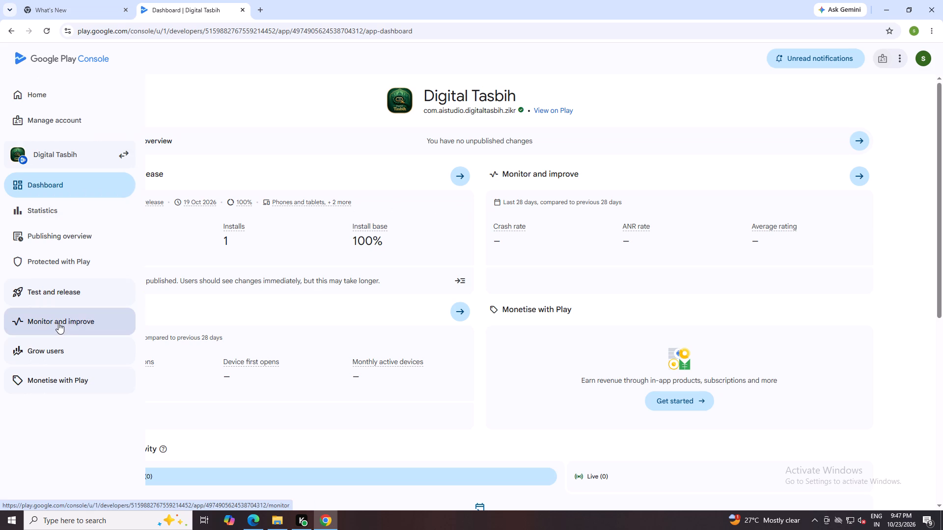
pyautogui.scroll(-2, 53, 346)
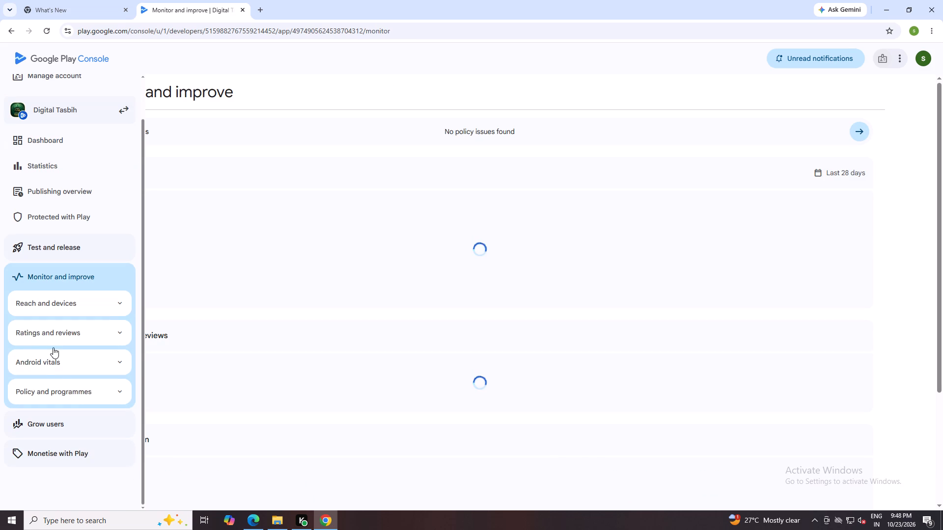
pyautogui.scroll(-1, 53, 347)
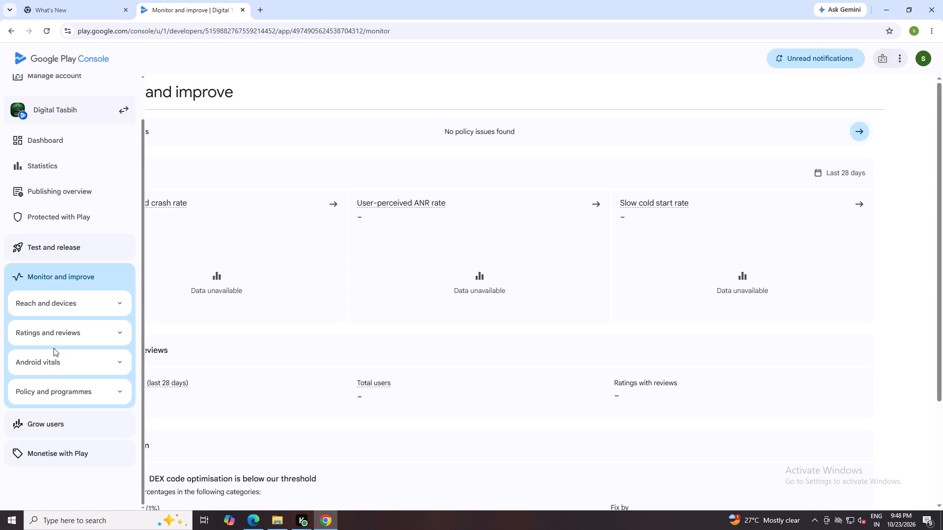
pyautogui.scroll(-1, 56, 377)
pyautogui.click(78, 398)
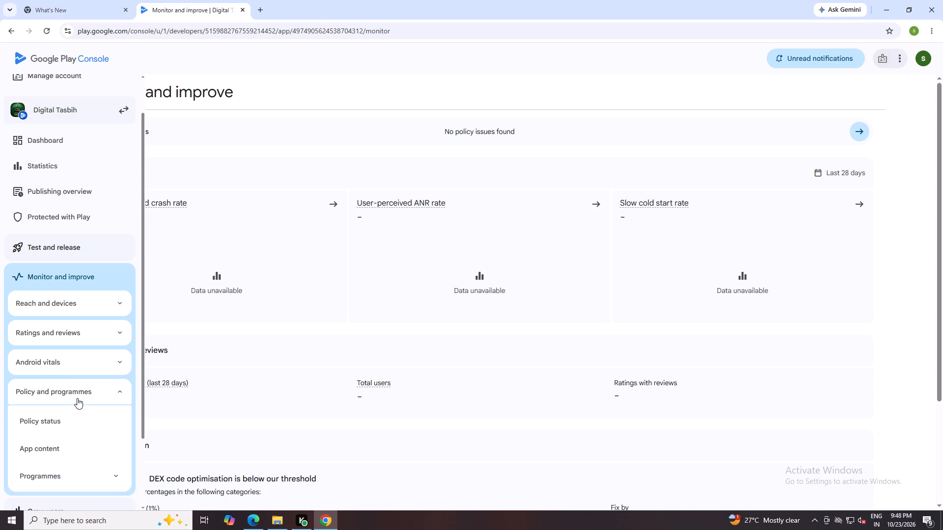
pyautogui.scroll(-5, 67, 395)
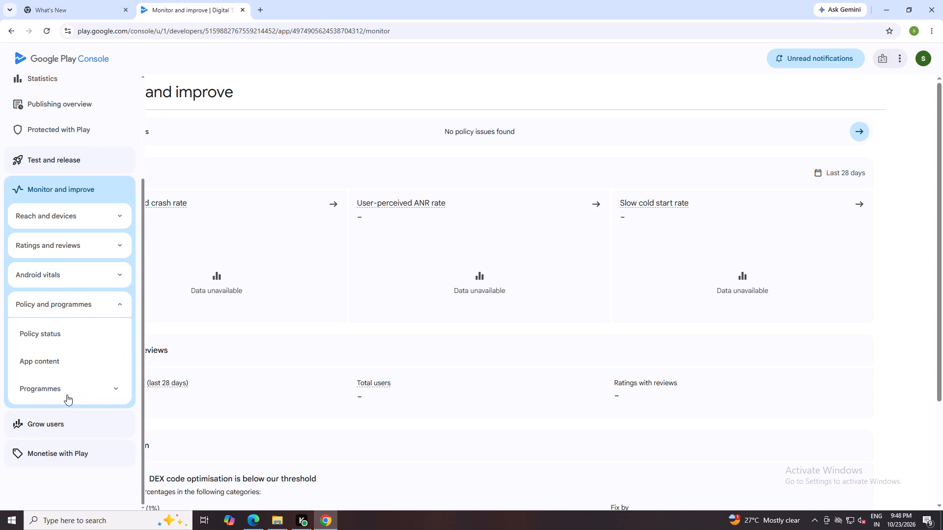
pyautogui.scroll(4, 67, 395)
# From the account home page, reopen Digital Tasbih and open its Store listings page under Grow users, Store presence.
pyautogui.click(64, 93)
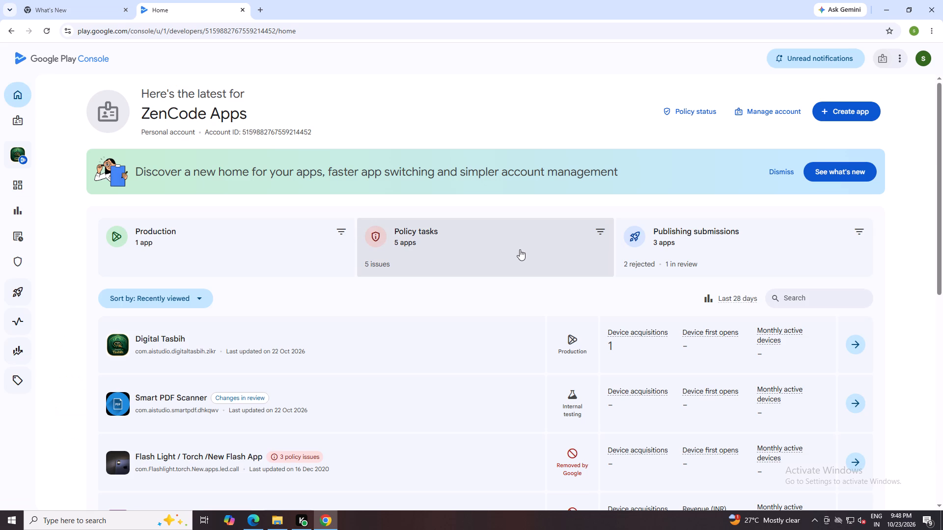
pyautogui.scroll(-1, 466, 248)
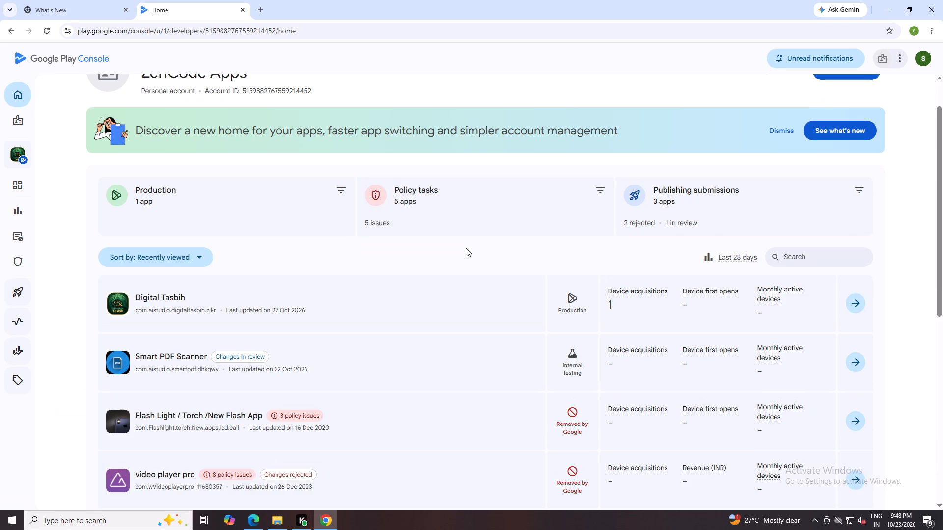
pyautogui.click(852, 309)
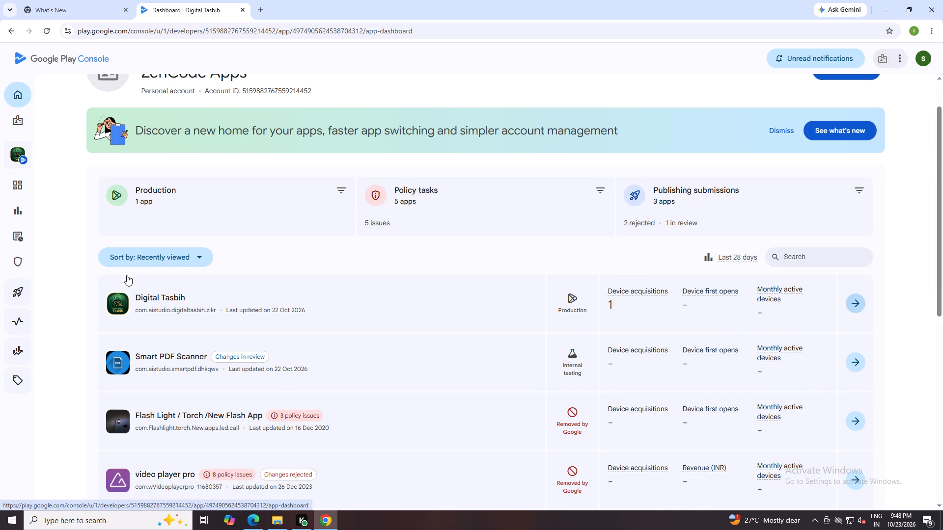
pyautogui.click(52, 355)
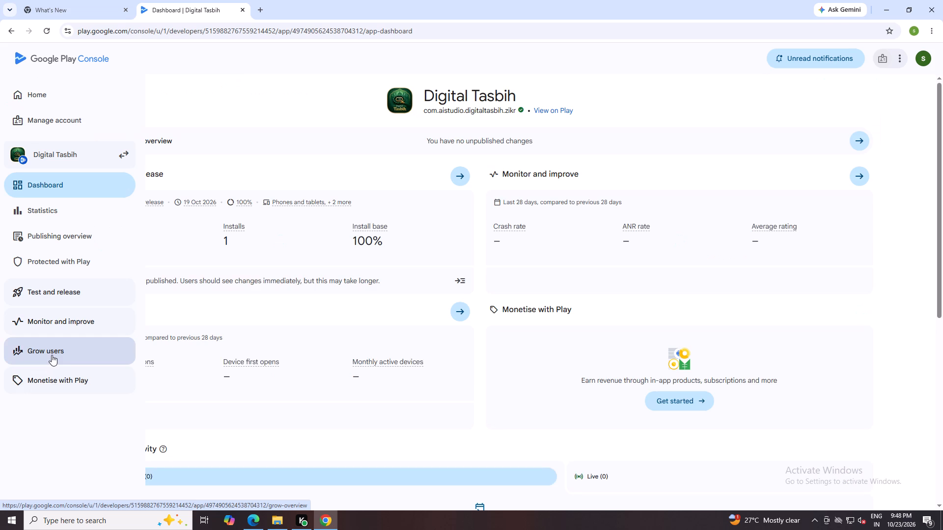
pyautogui.click(55, 405)
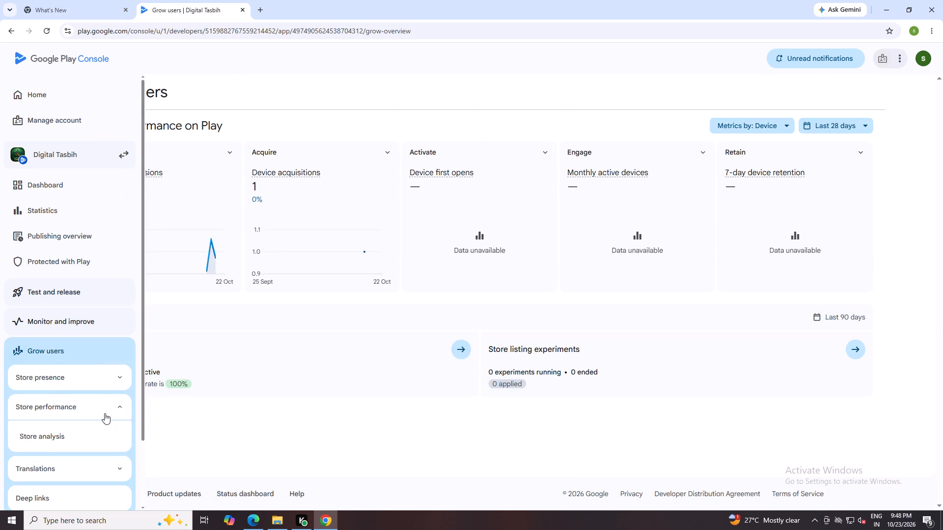
pyautogui.click(93, 382)
pyautogui.click(50, 407)
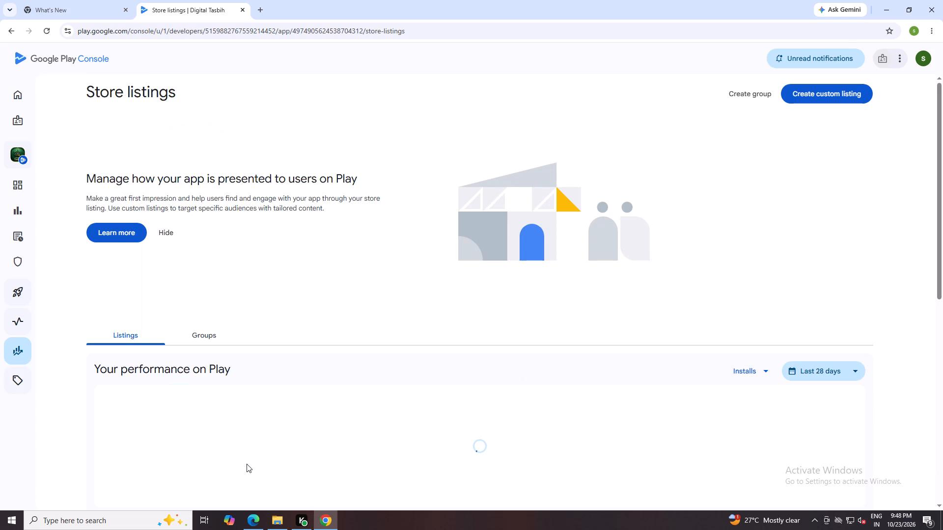
# Look over Digital Tasbih's performance on the Store listings page and open the default listing for editing.
pyautogui.scroll(-2, 235, 427)
pyautogui.scroll(-3, 145, 272)
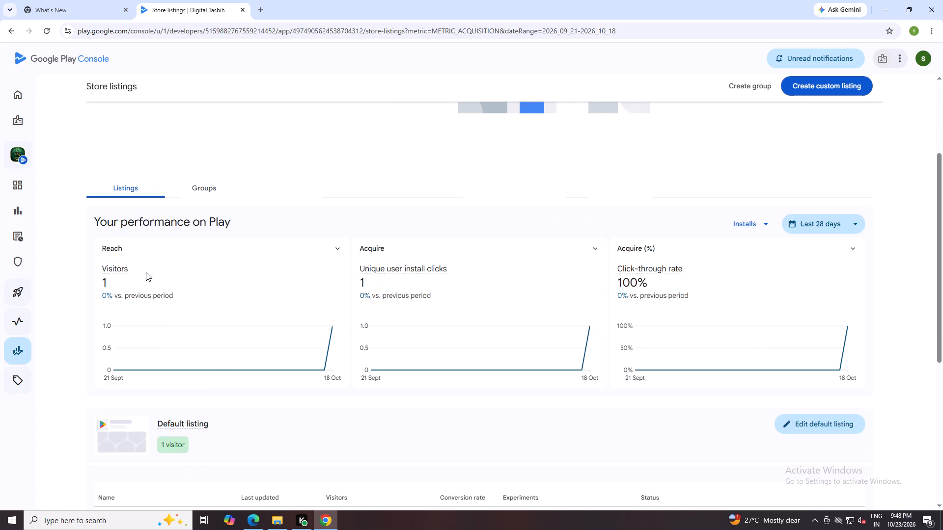
pyautogui.scroll(-1, 159, 286)
pyautogui.click(807, 279)
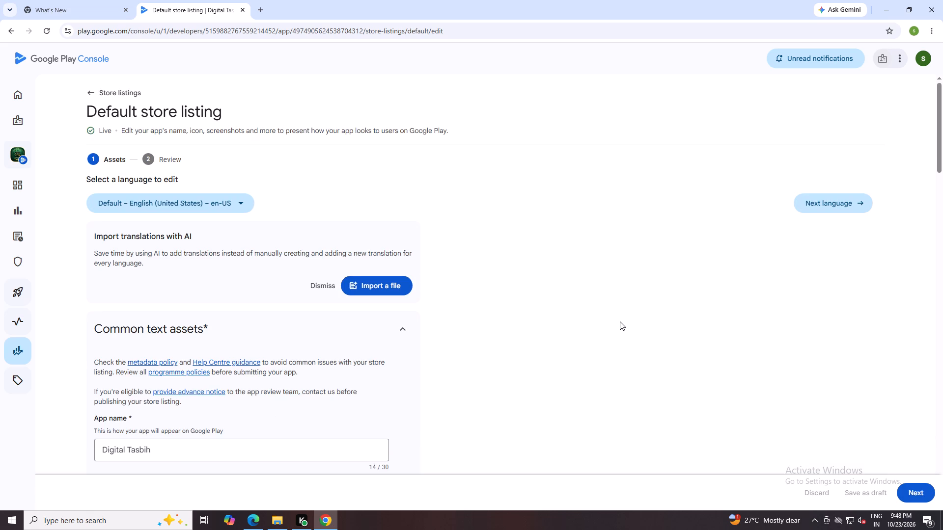
# Examine the default store listing's text, visual and phone assets, down to the tablet, desktop and Android XR sections.
pyautogui.scroll(-6, 460, 330)
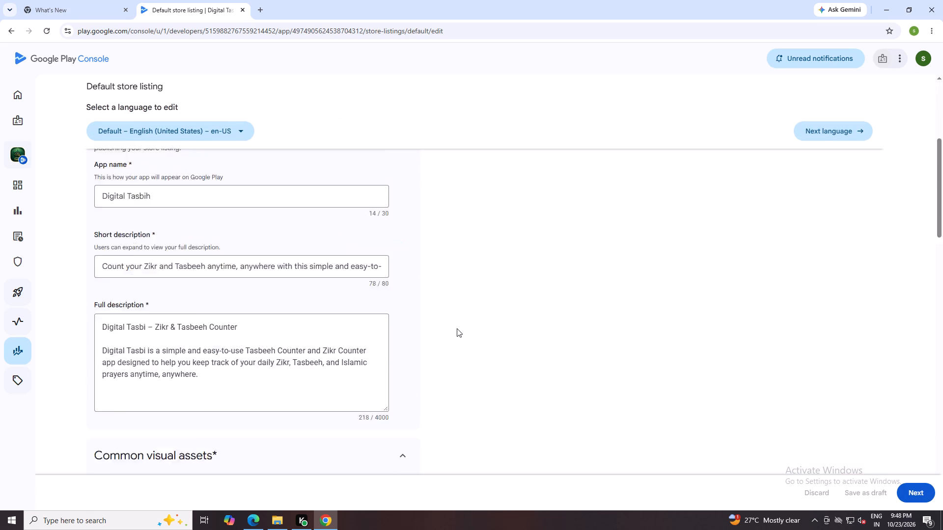
pyautogui.scroll(-6, 457, 328)
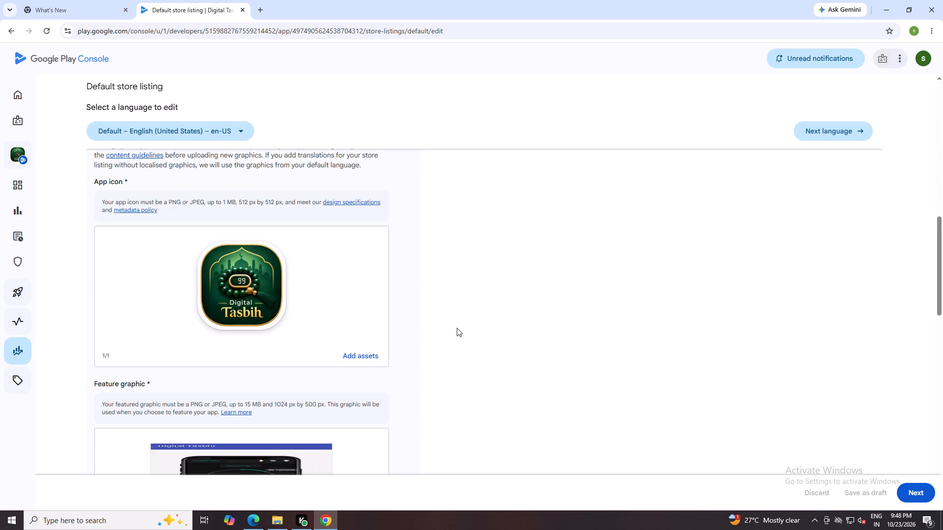
pyautogui.scroll(-4, 457, 328)
pyautogui.scroll(4, 457, 328)
pyautogui.scroll(-7, 457, 328)
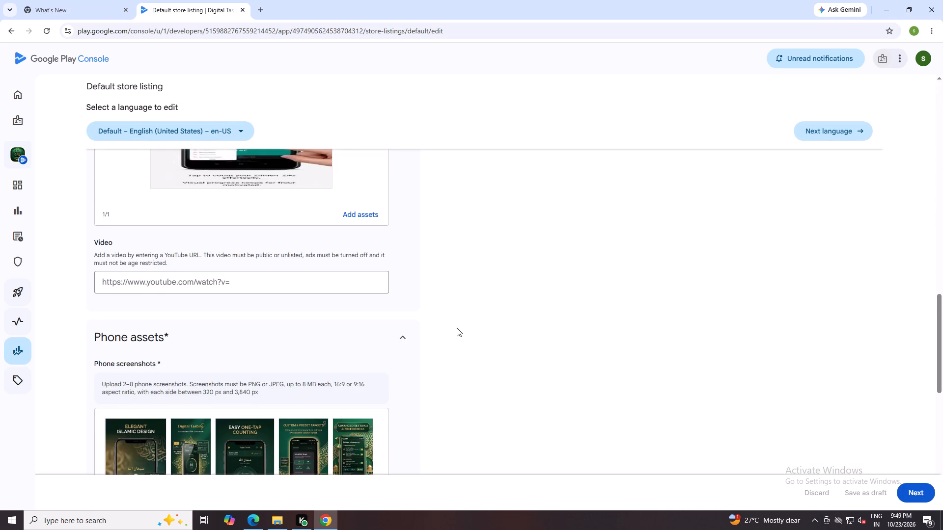
pyautogui.scroll(-14, 457, 328)
pyautogui.scroll(4, 456, 328)
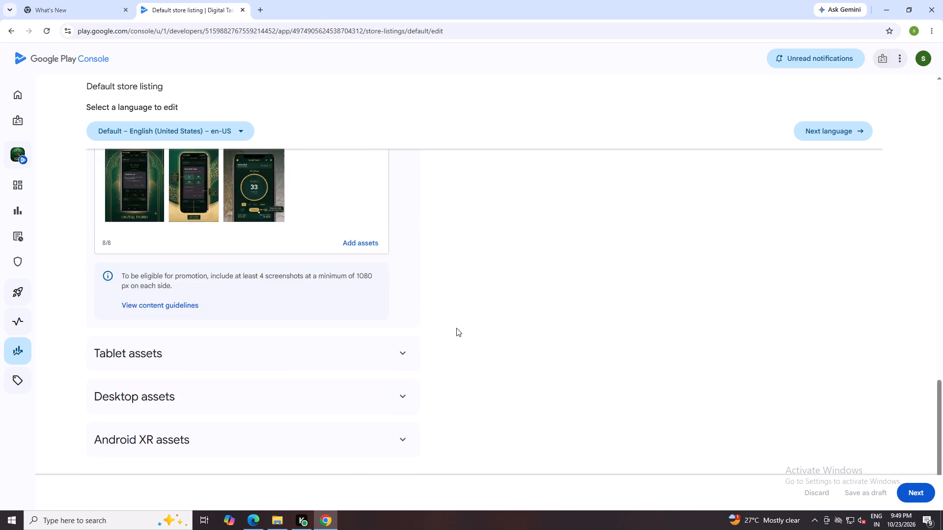
# Go back over the listing's app name, descriptions, icon, feature graphic and phone screenshots, finishing at the start of the form.
pyautogui.scroll(20, 456, 328)
pyautogui.scroll(12, 456, 328)
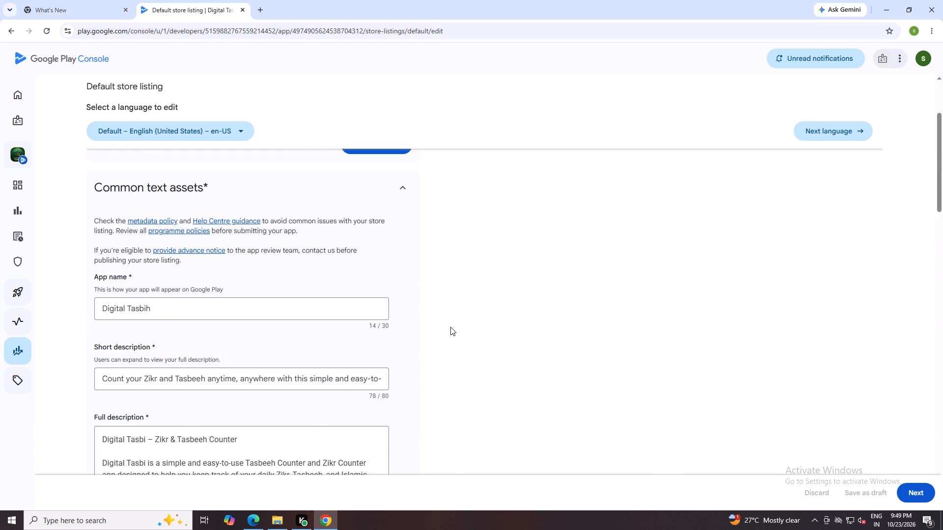
pyautogui.scroll(3, 450, 327)
pyautogui.scroll(-2, 450, 326)
pyautogui.scroll(1, 450, 326)
pyautogui.scroll(-7, 450, 326)
pyautogui.scroll(1, 450, 326)
pyautogui.scroll(-10, 450, 326)
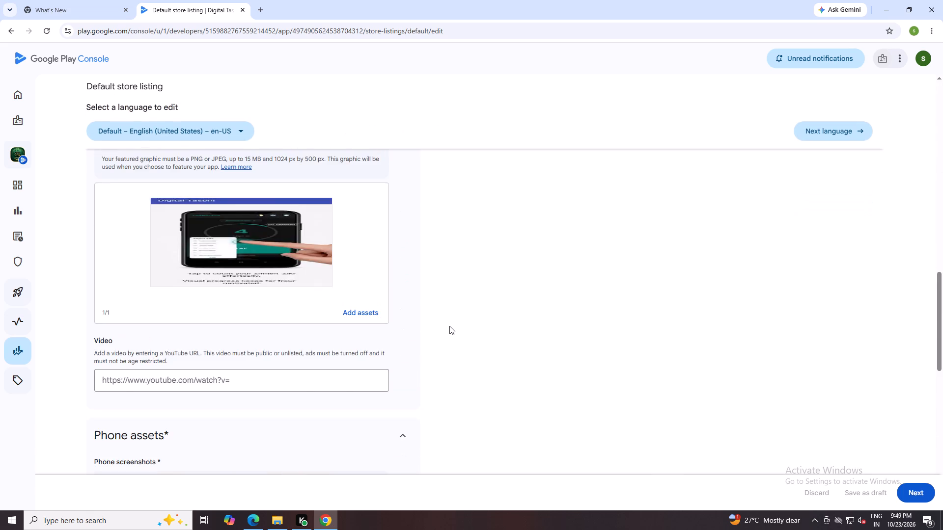
pyautogui.scroll(-11, 449, 326)
pyautogui.scroll(4, 449, 325)
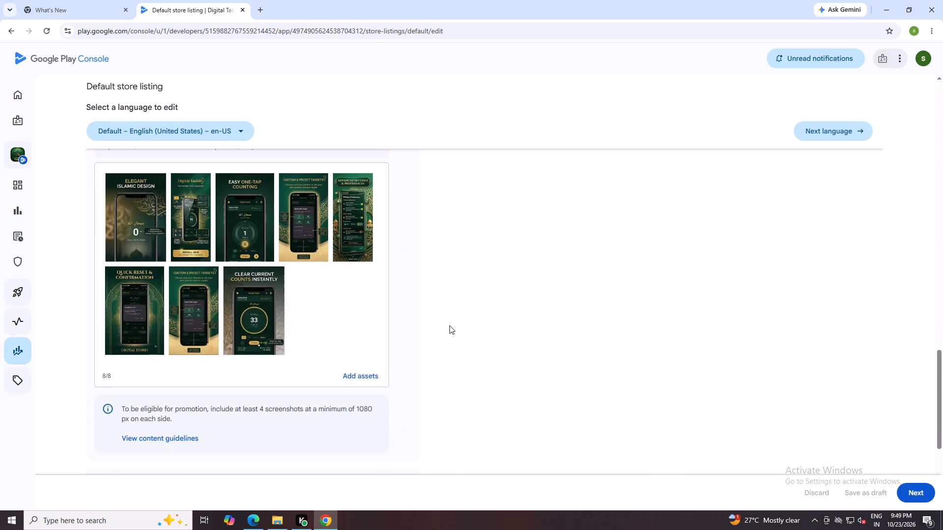
pyautogui.scroll(11, 449, 325)
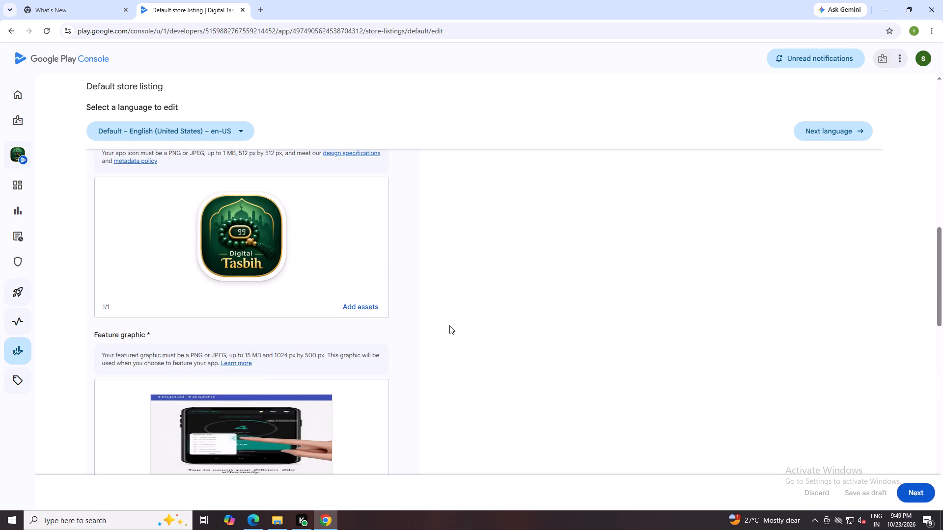
pyautogui.scroll(18, 449, 325)
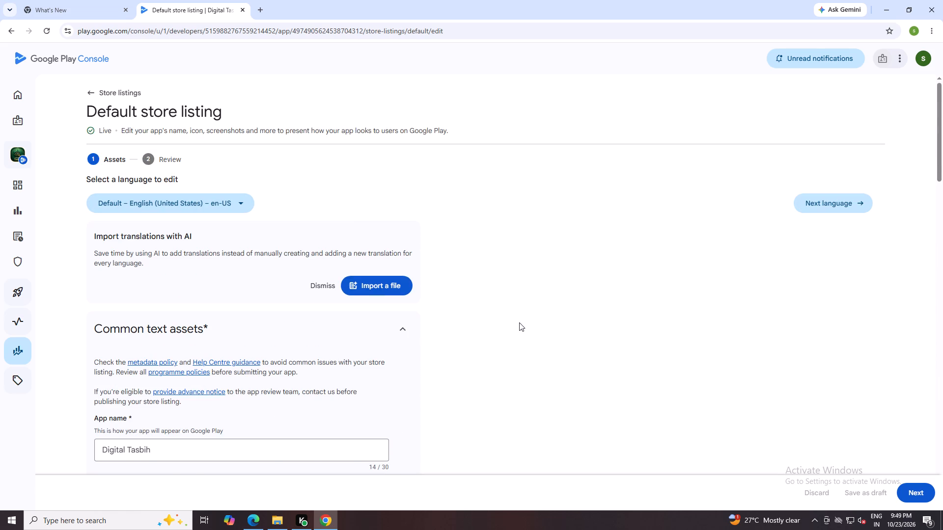
# Check the phone screenshots, open their content guidelines in Play Console Help, and return to the default store listing.
pyautogui.scroll(-11, 518, 322)
pyautogui.scroll(1, 491, 311)
pyautogui.scroll(-8, 490, 311)
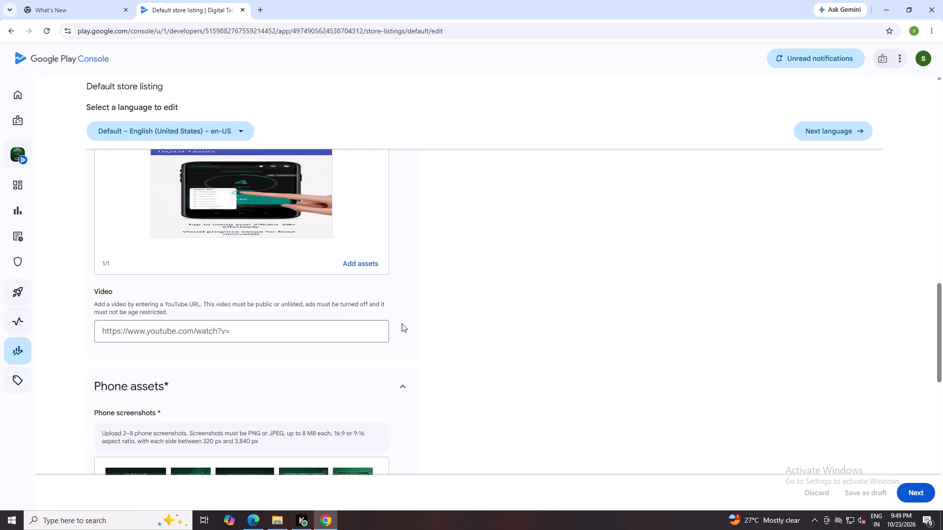
pyautogui.scroll(-3, 318, 320)
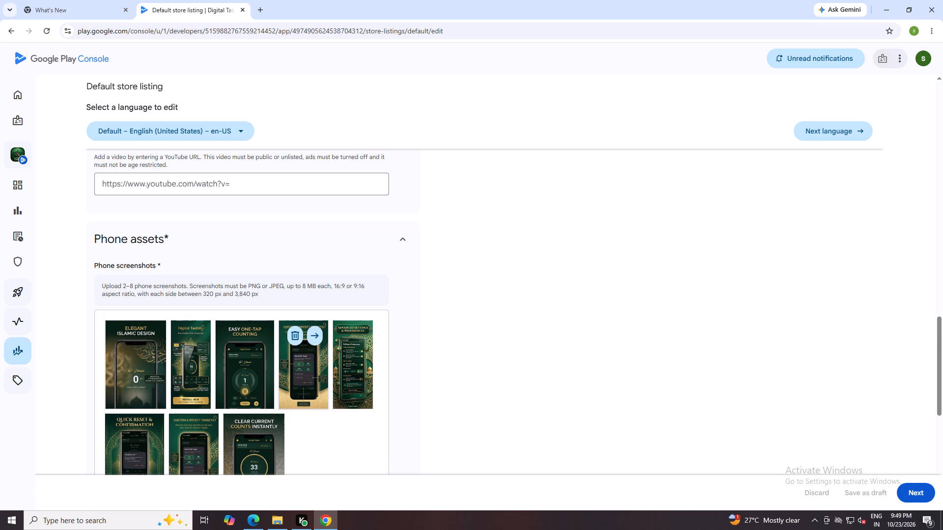
pyautogui.scroll(-3, 287, 377)
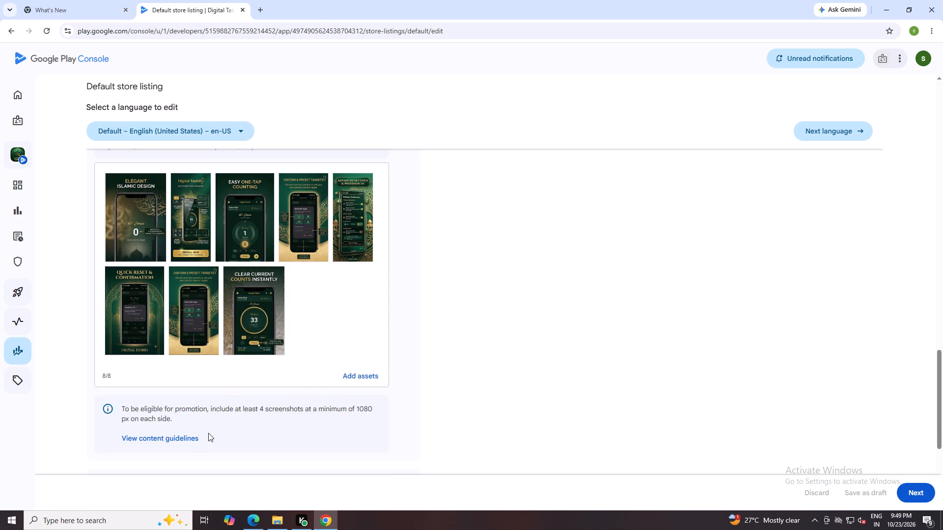
pyautogui.click(194, 435)
pyautogui.click(226, 6)
pyautogui.click(293, 0)
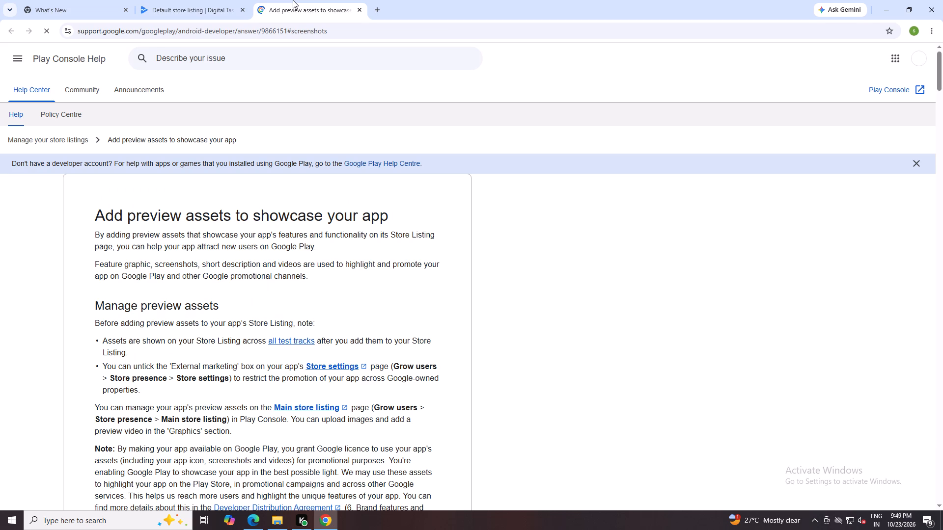
pyautogui.click(198, 0)
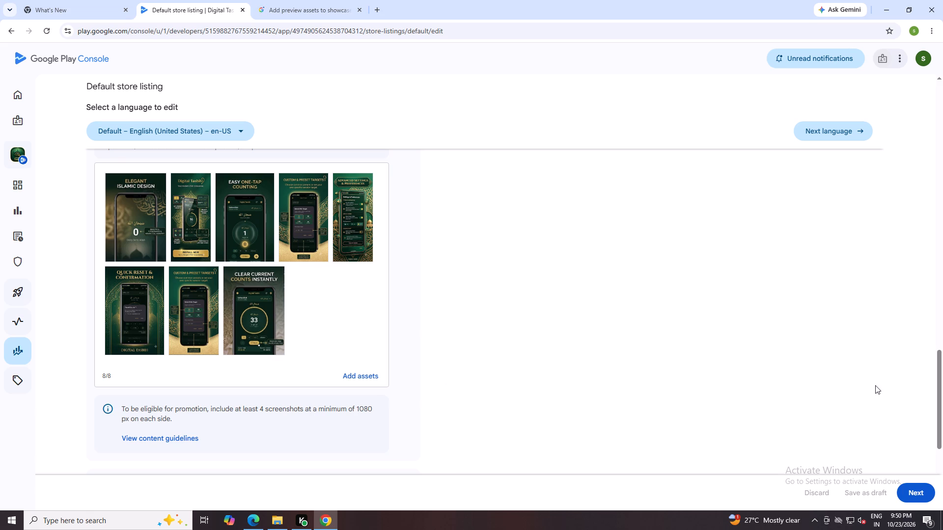
# Advance the default store listing to the Review stage and examine the AI asset declaration and the assets under review.
pyautogui.click(920, 493)
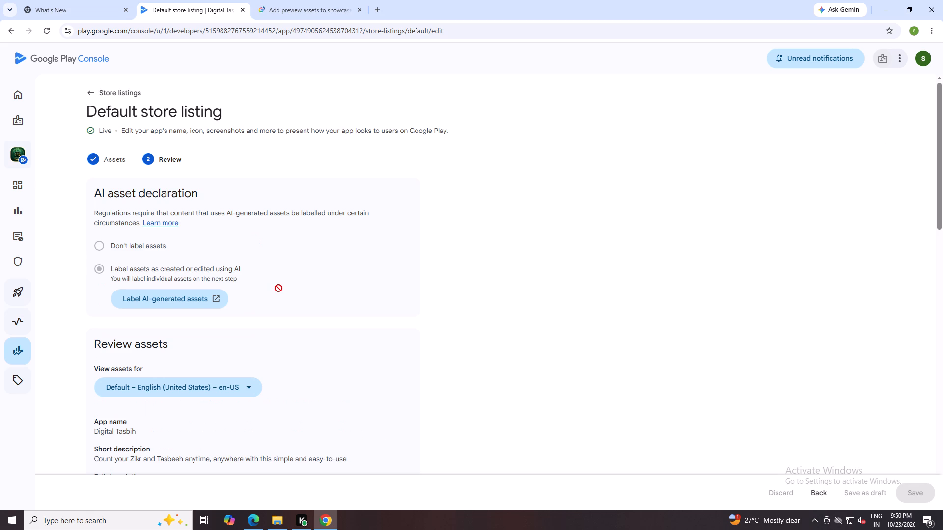
pyautogui.scroll(-11, 278, 288)
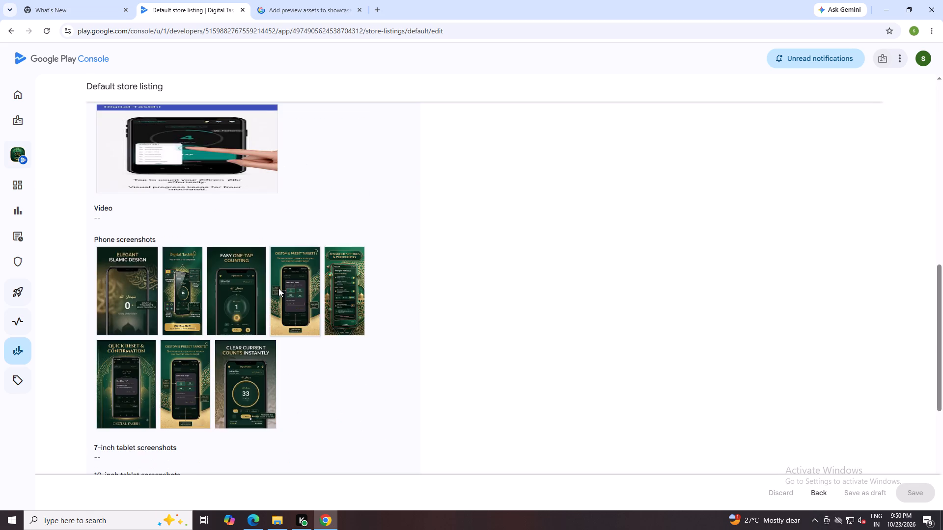
pyautogui.scroll(-9, 278, 289)
pyautogui.scroll(5, 208, 292)
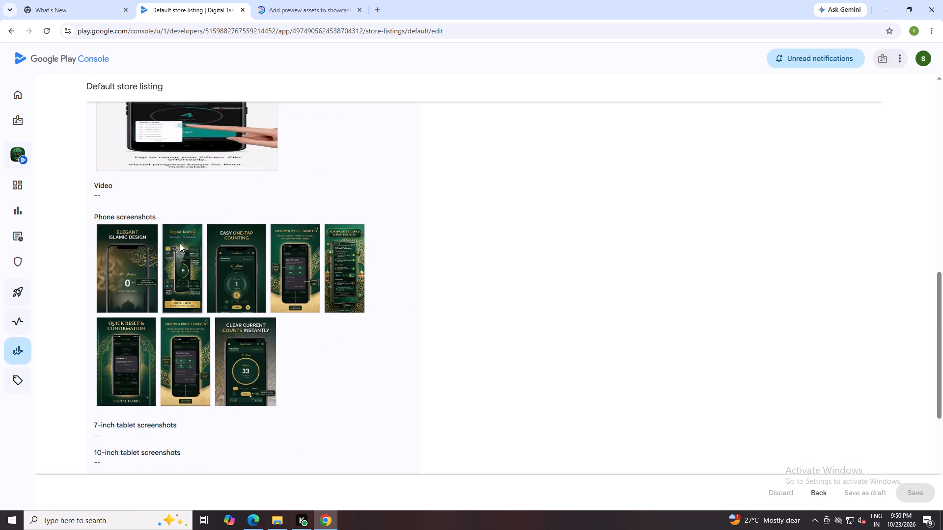
# Leave the default store listing for the developer account's home page.
pyautogui.click(44, 90)
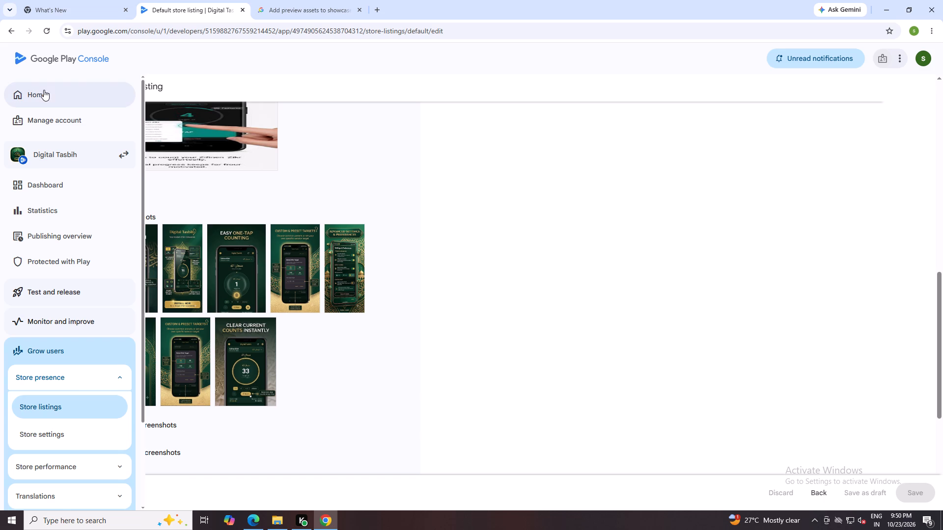
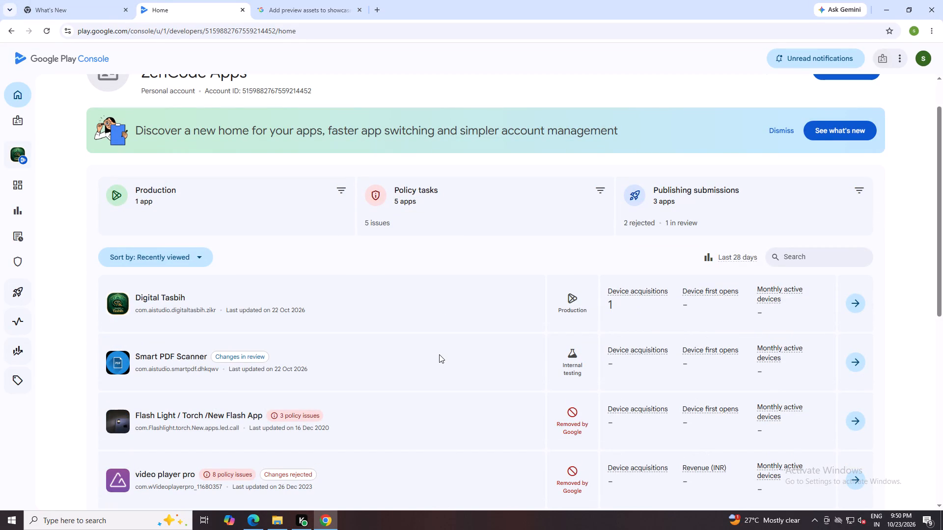
# Open Digital Tasbih's public Google Play page from its dashboard, examine its screenshots, description and data safety section, and return to Play Console.
pyautogui.click(859, 312)
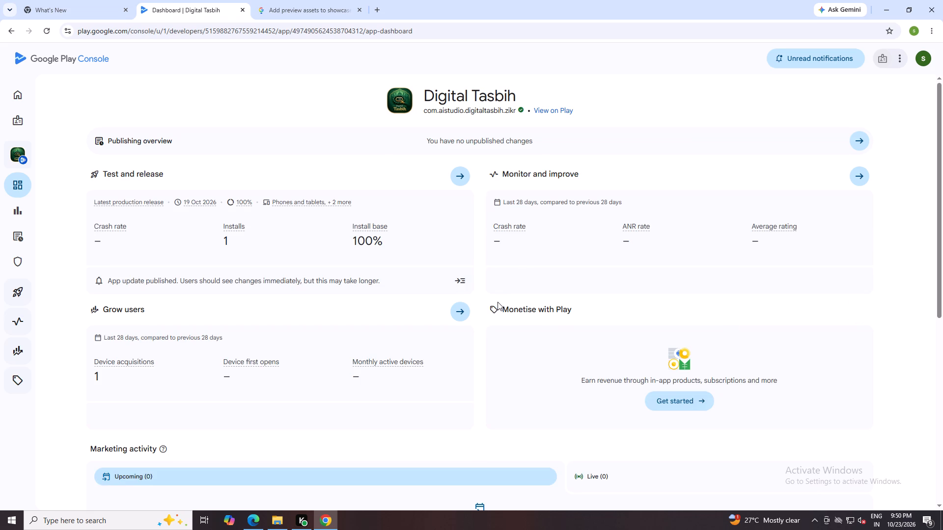
pyautogui.click(566, 109)
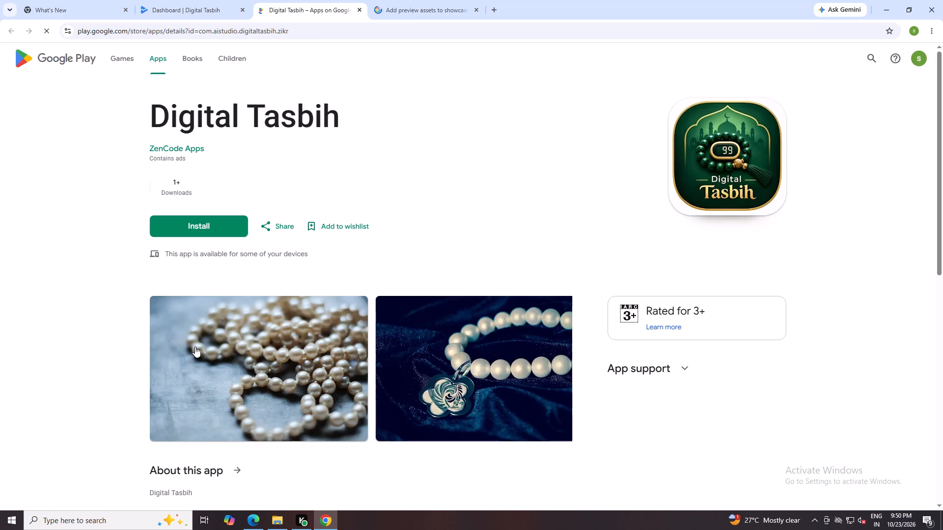
pyautogui.moveTo(439, 362); pyautogui.dragTo(289, 343)
pyautogui.scroll(-7, 423, 263)
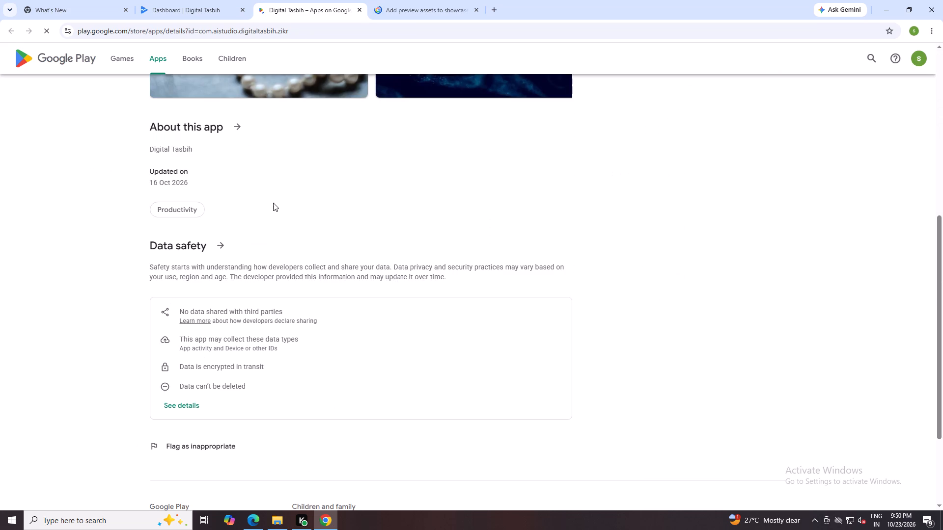
pyautogui.click(209, 18)
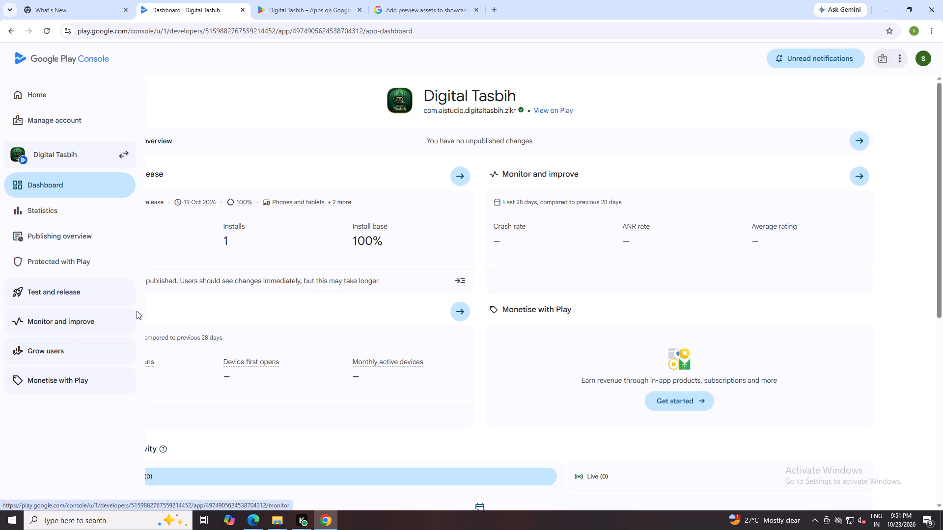
# Examine Digital Tasbih's Grow users overview and the performance figures on its Store listings page.
pyautogui.click(54, 351)
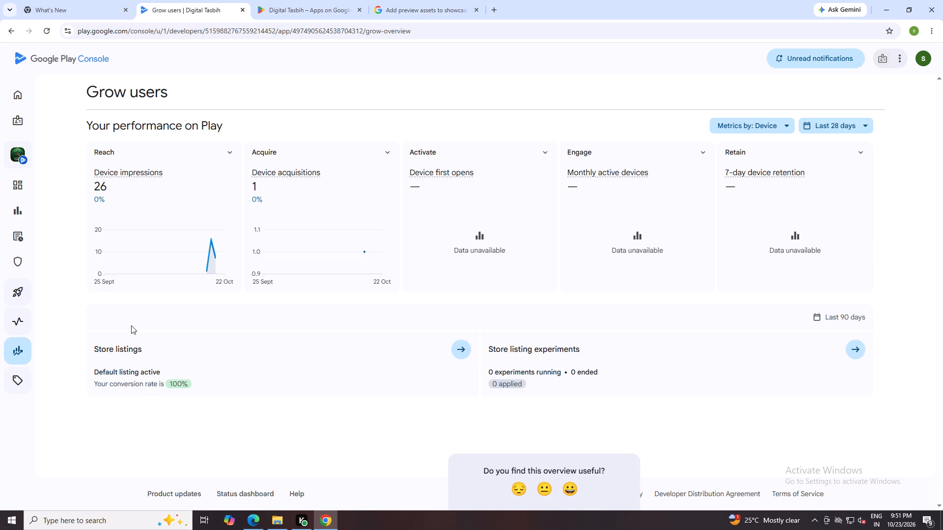
pyautogui.scroll(-4, 131, 325)
pyautogui.scroll(5, 225, 319)
pyautogui.click(69, 378)
pyautogui.click(54, 404)
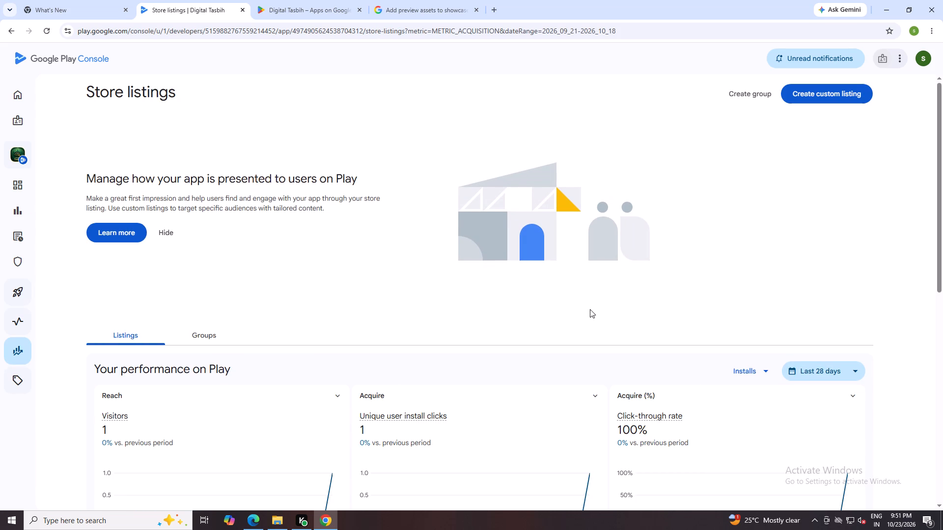
pyautogui.scroll(-2, 590, 309)
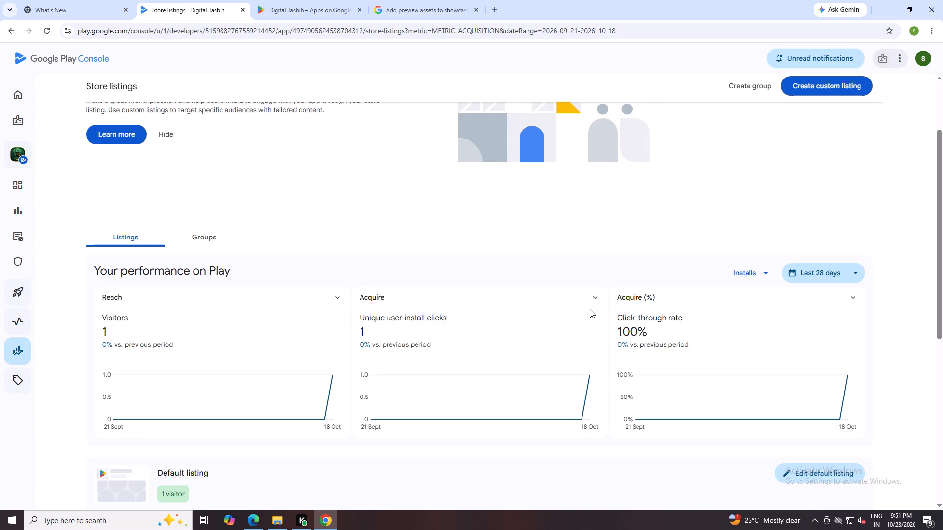
pyautogui.scroll(-1, 590, 309)
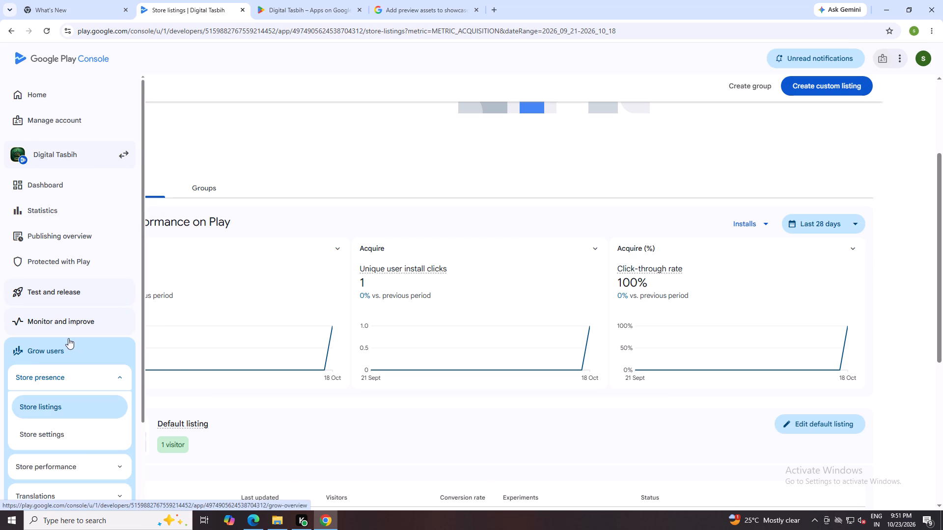
# Check the Publishing overview for Digital Tasbih.
pyautogui.click(99, 238)
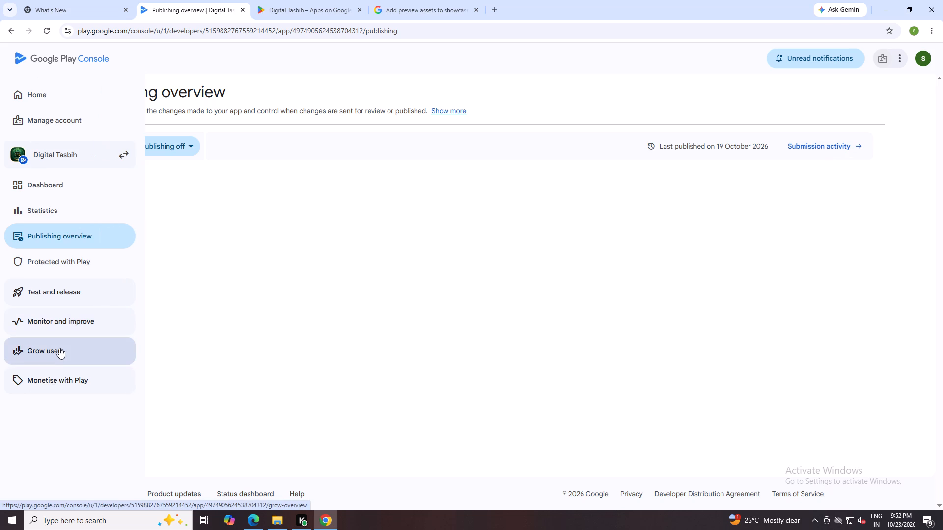
# Go back to the Store listings page under Grow users and open the default listing for editing.
pyautogui.click(59, 348)
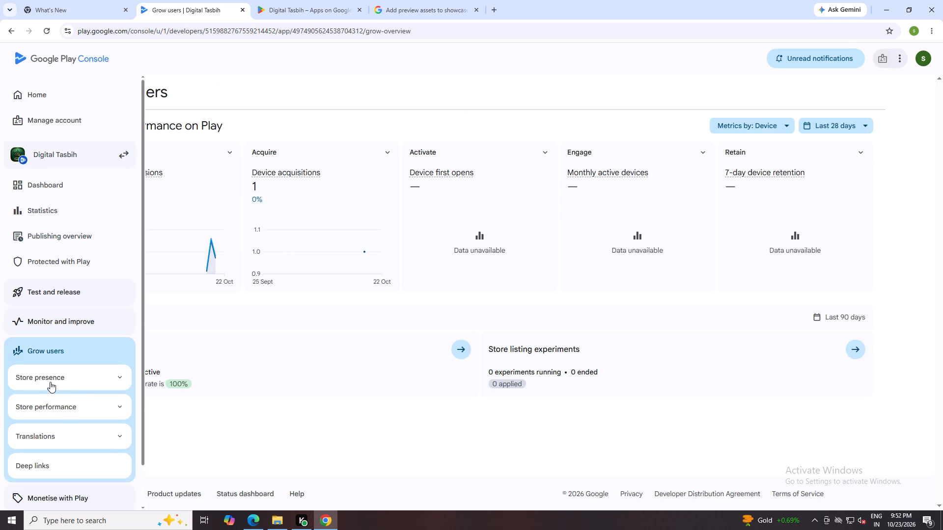
pyautogui.scroll(-1, 52, 419)
pyautogui.click(75, 367)
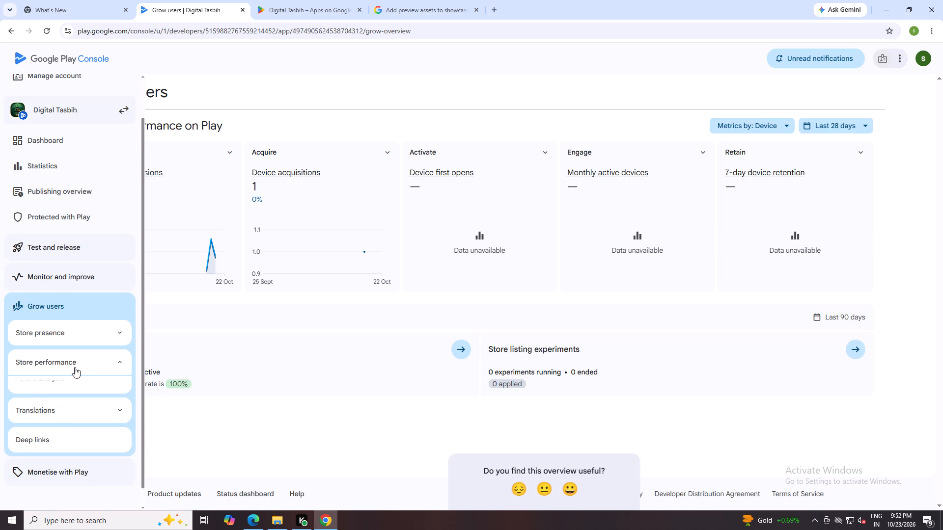
pyautogui.click(75, 338)
pyautogui.click(51, 361)
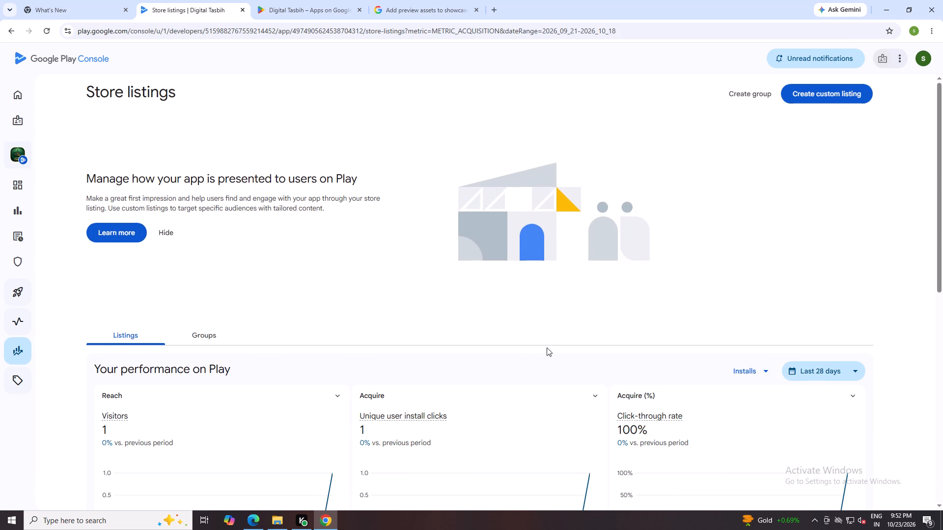
pyautogui.scroll(-9, 547, 347)
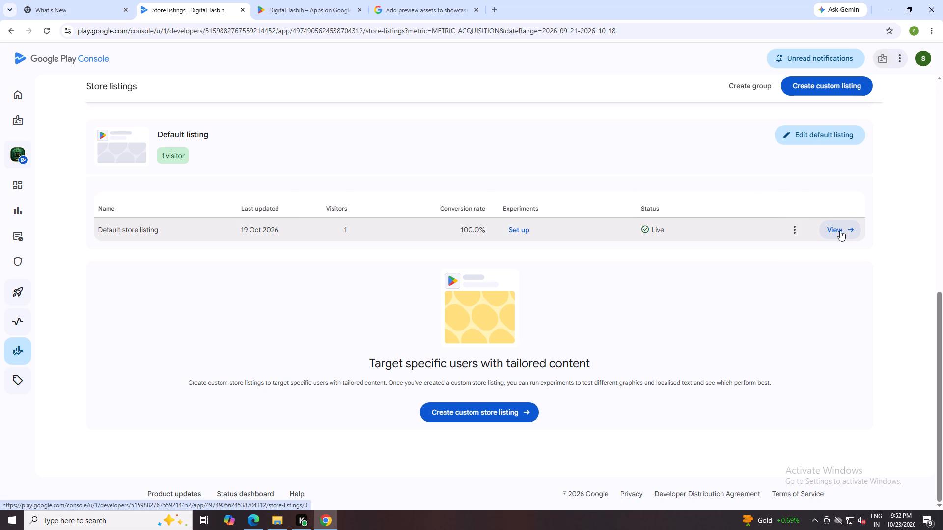
pyautogui.click(824, 141)
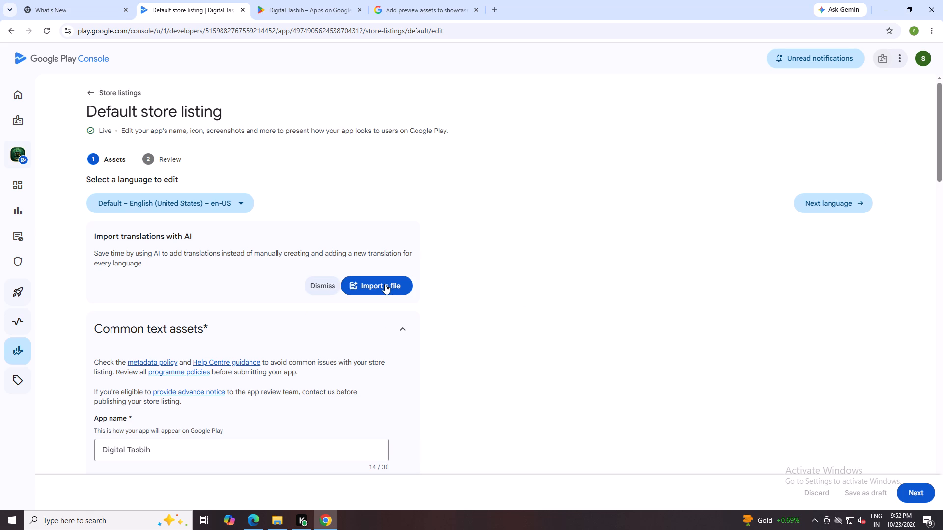
# Look through the default listing's visual assets and phone screenshots, finishing back at the start of the form.
pyautogui.scroll(-19, 295, 333)
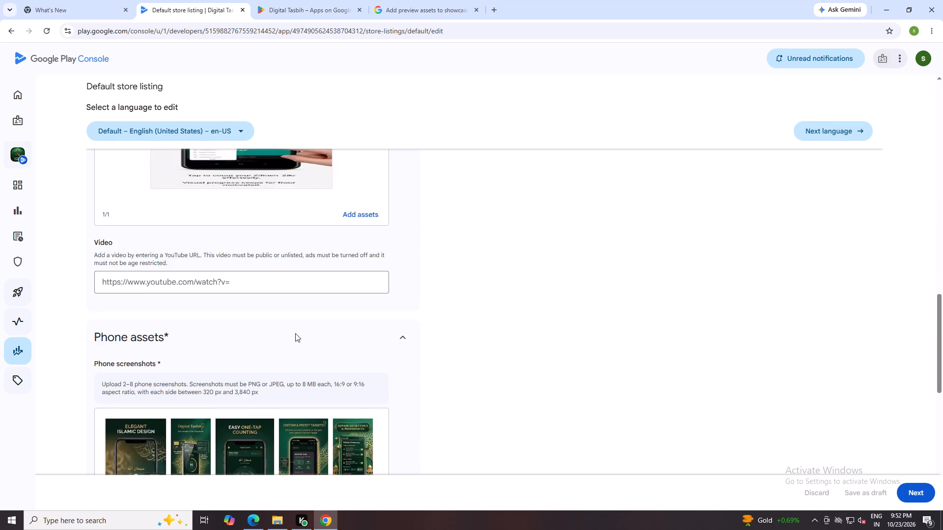
pyautogui.scroll(-5, 295, 333)
pyautogui.scroll(1, 290, 331)
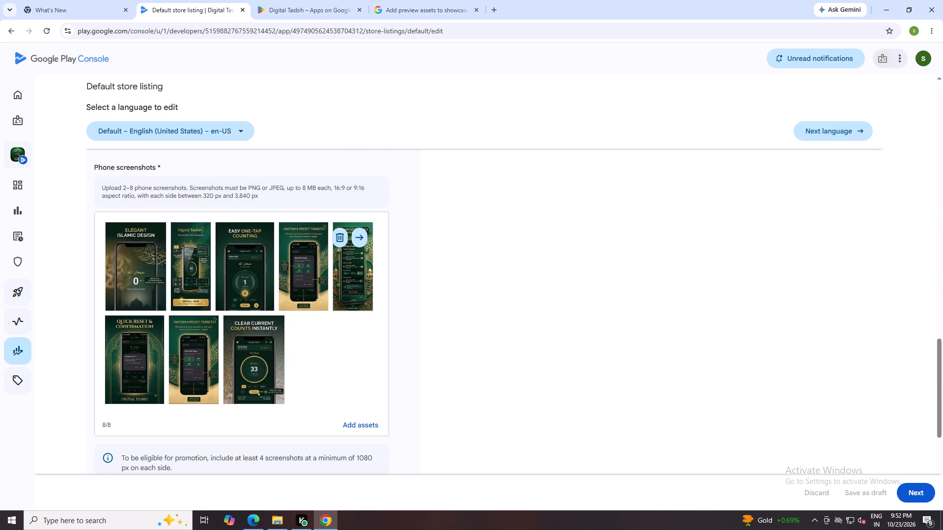
pyautogui.scroll(-1, 367, 401)
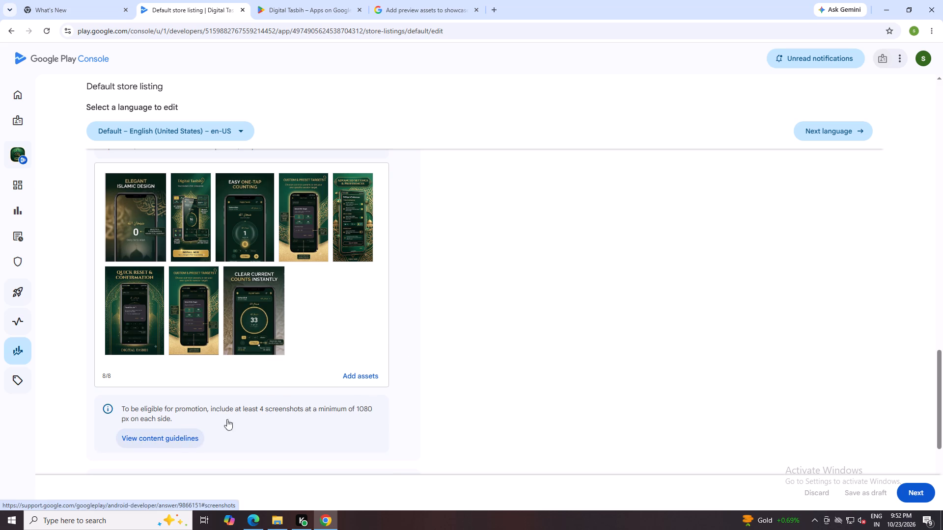
pyautogui.scroll(15, 279, 391)
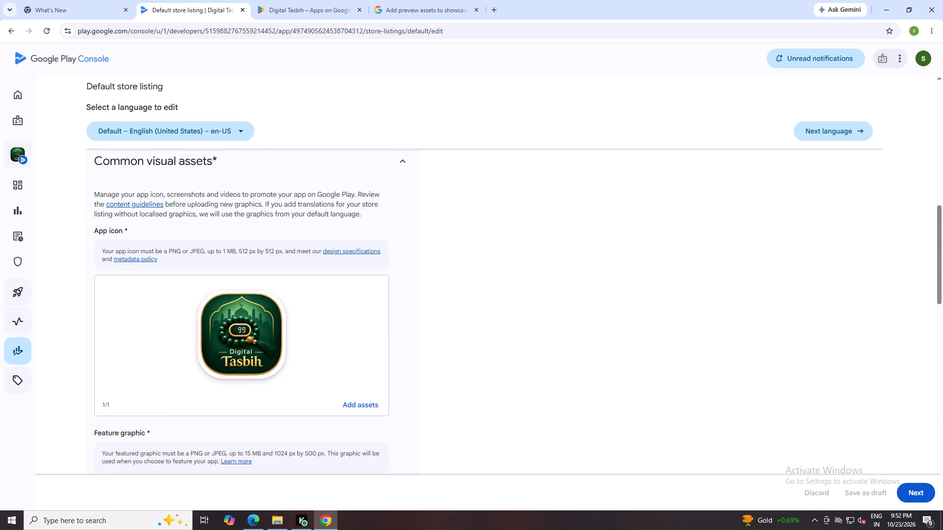
pyautogui.scroll(11, 278, 390)
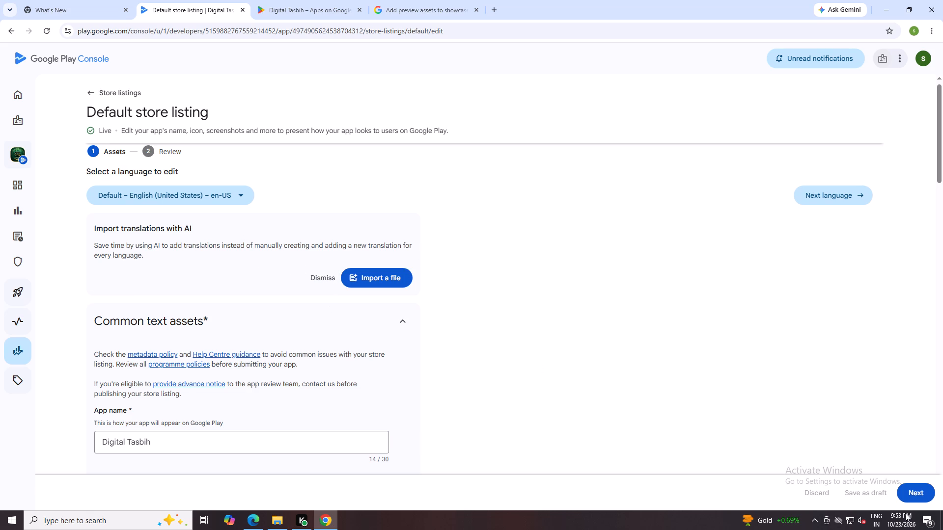
# Advance the default store listing to the Review stage and examine the AI asset declaration, texts, graphics and device screenshots.
pyautogui.click(915, 489)
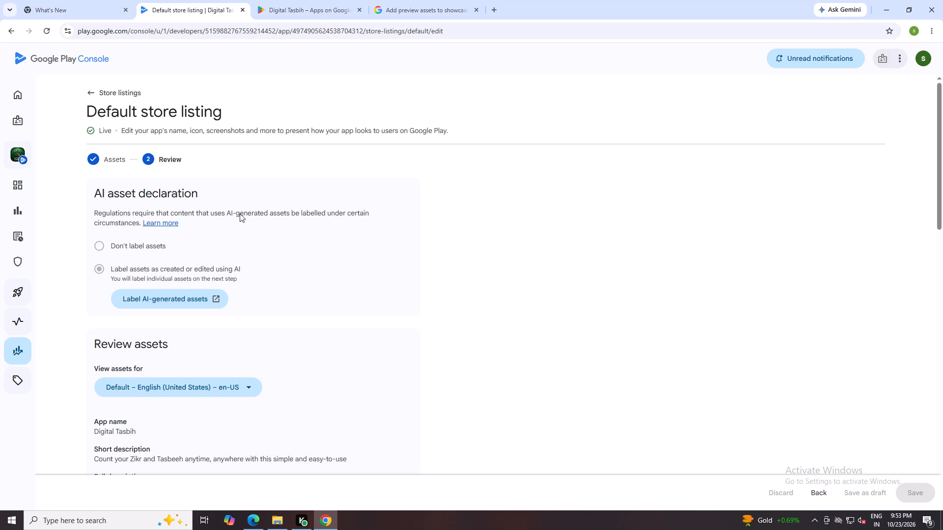
pyautogui.scroll(-9, 331, 355)
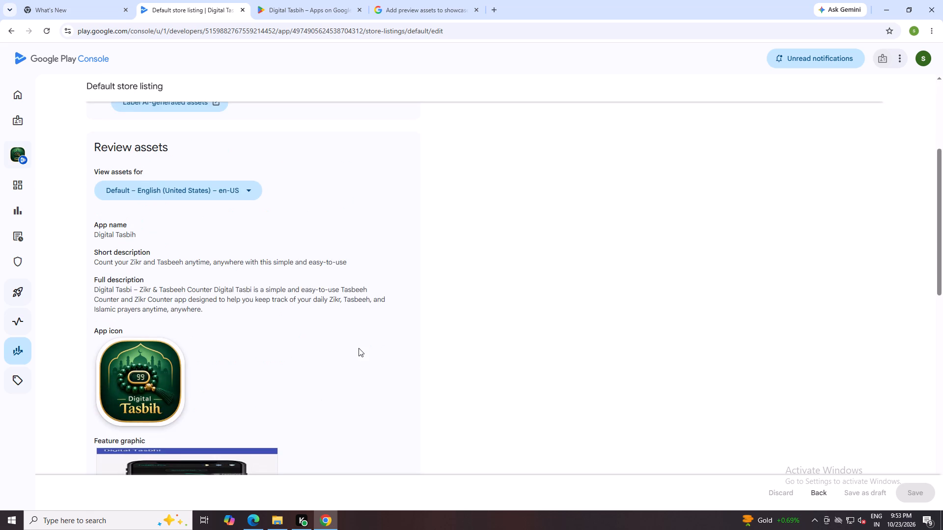
pyautogui.scroll(-9, 361, 348)
pyautogui.scroll(1, 361, 348)
pyautogui.scroll(-5, 361, 348)
pyautogui.scroll(3, 361, 348)
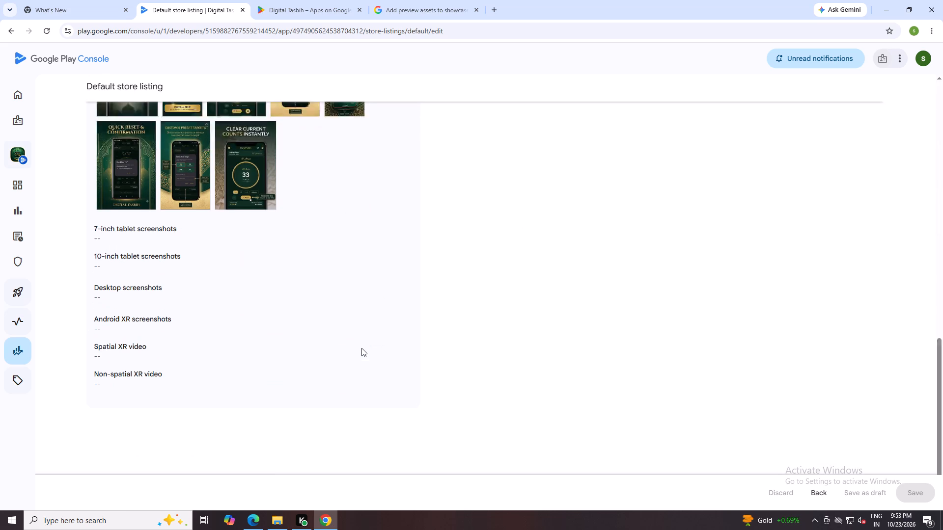
pyautogui.scroll(15, 361, 348)
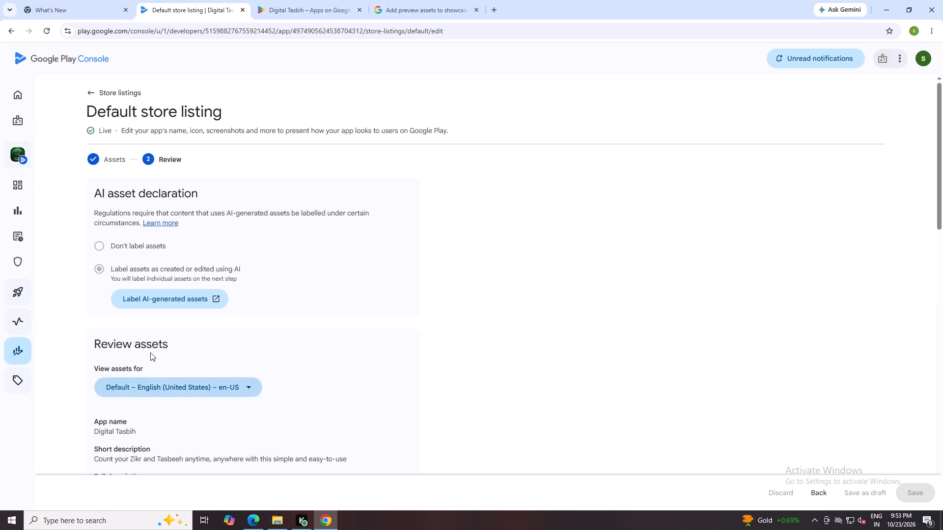
pyautogui.scroll(-1, 225, 364)
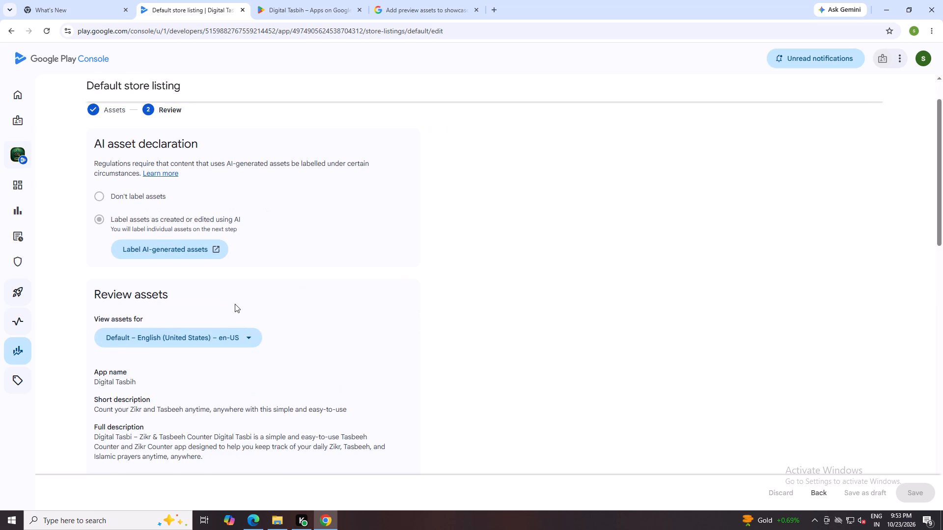
pyautogui.scroll(-1, 235, 303)
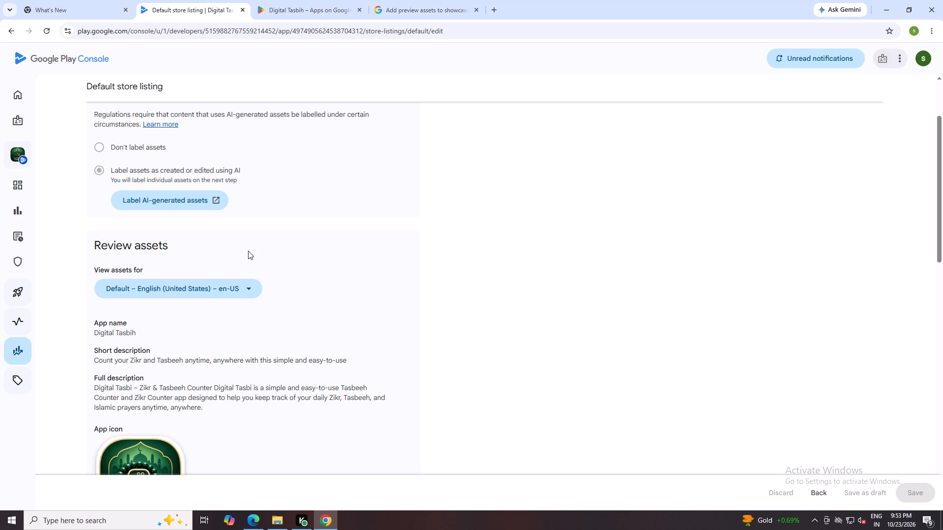
pyautogui.click(900, 61)
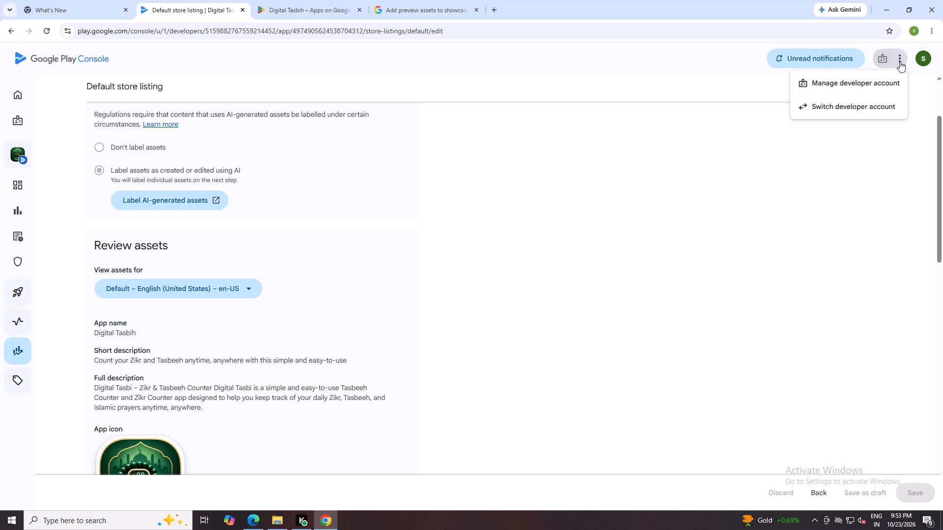
pyautogui.click(900, 61)
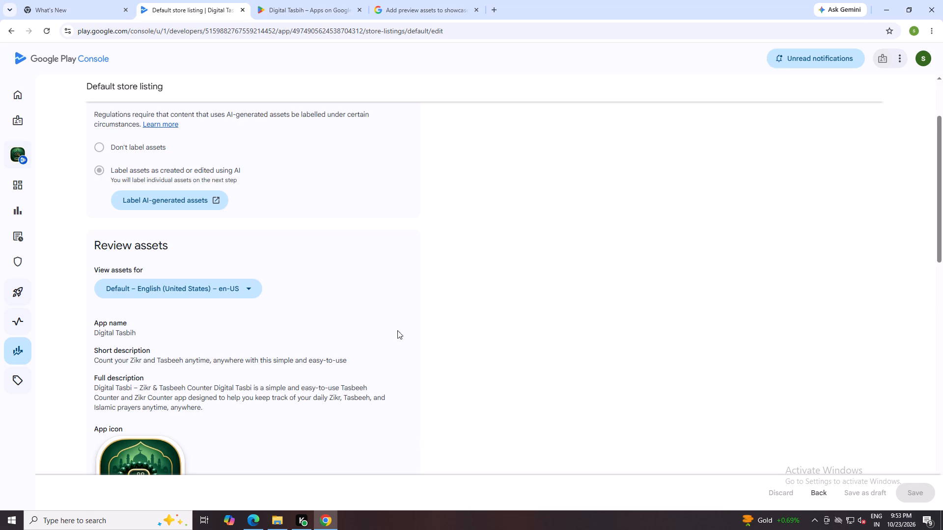
# Go over the Review stage again, checking the AI asset declaration, feature graphic, phone screenshots and remaining device asset sections.
pyautogui.scroll(-18, 386, 334)
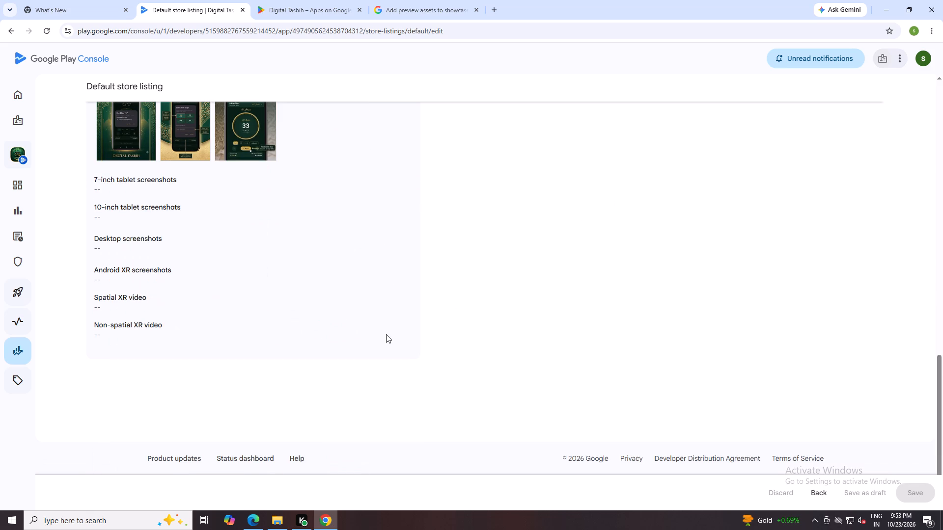
pyautogui.scroll(1, 386, 334)
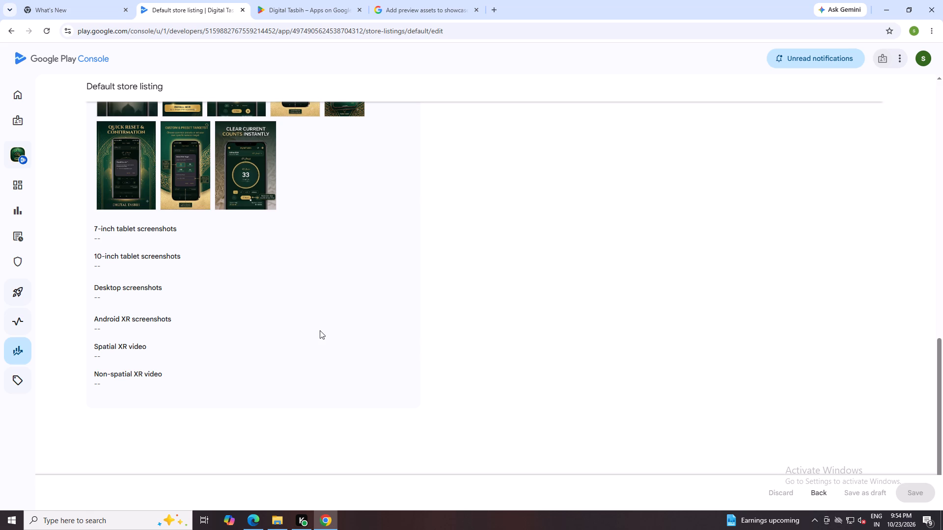
pyautogui.scroll(10, 320, 330)
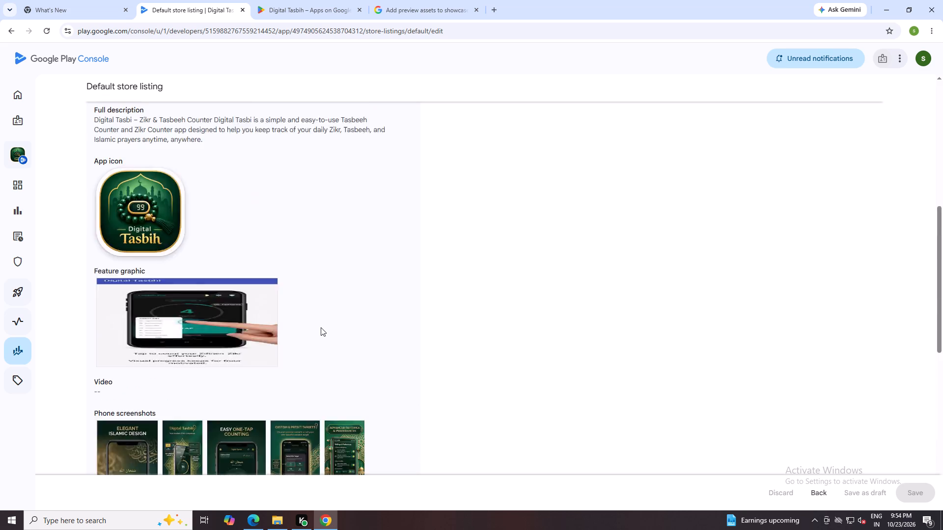
pyautogui.scroll(12, 321, 327)
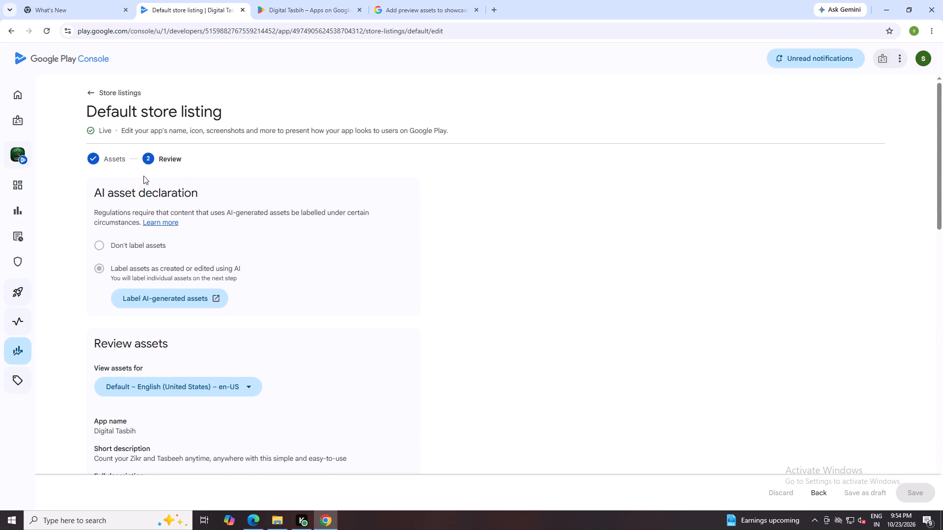
pyautogui.scroll(-6, 186, 228)
pyautogui.scroll(-6, 225, 252)
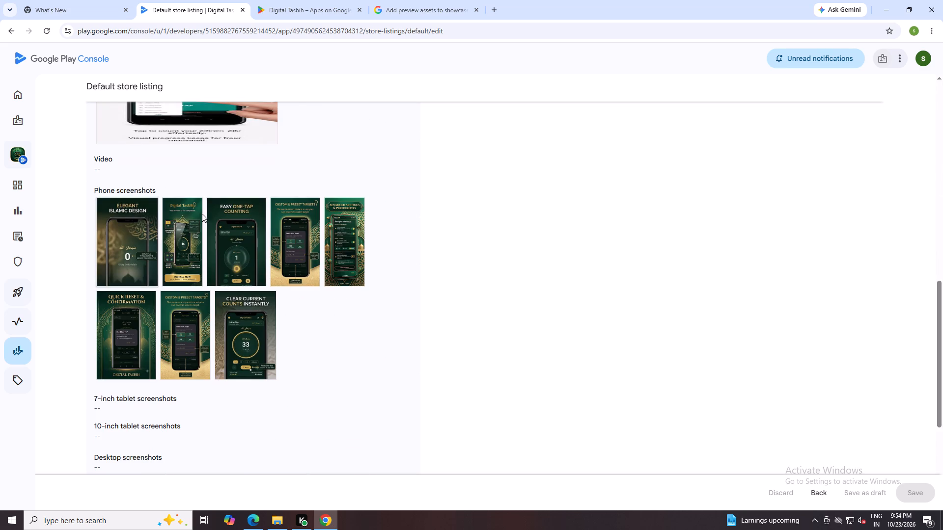
# Check the tablet, desktop and XR asset sections at the end of the Review stage and try to save the listing.
pyautogui.scroll(-7, 194, 404)
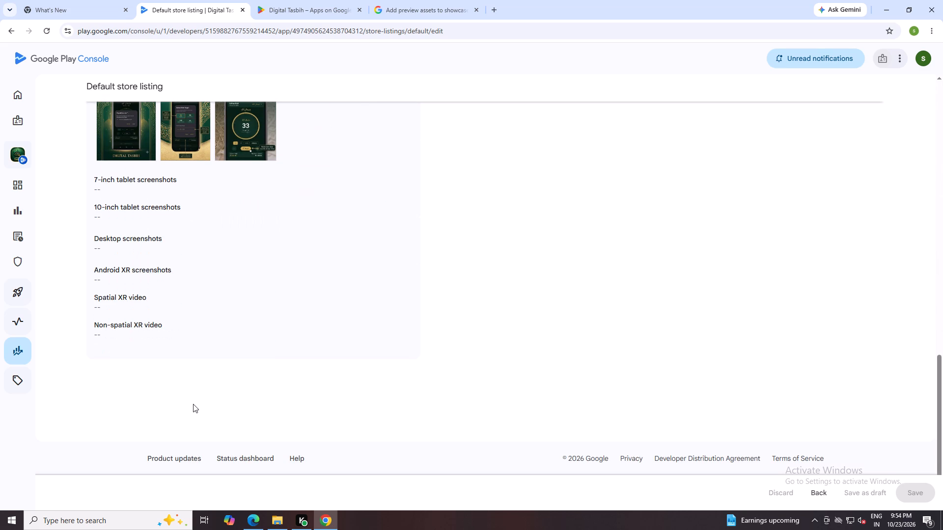
pyautogui.scroll(-2, 193, 404)
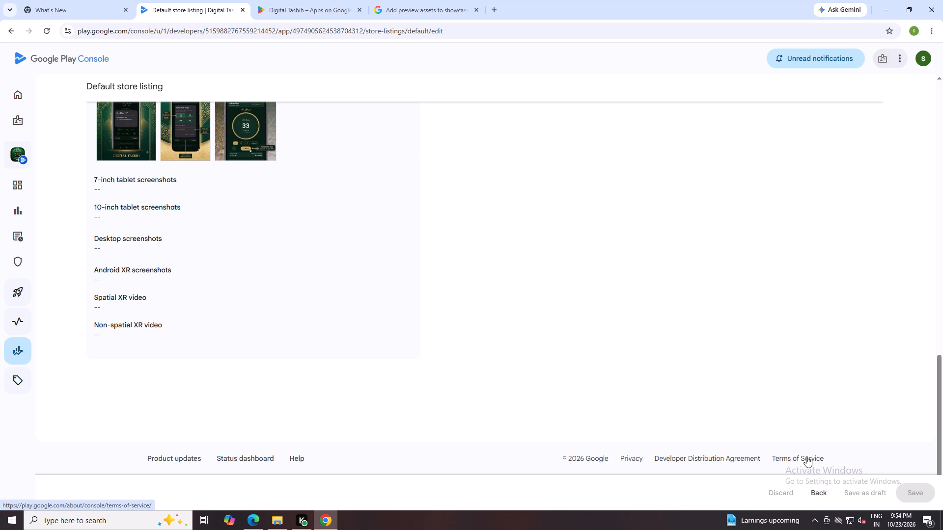
pyautogui.scroll(7, 527, 415)
pyautogui.scroll(-9, 520, 414)
pyautogui.scroll(1, 520, 414)
pyautogui.scroll(-9, 520, 414)
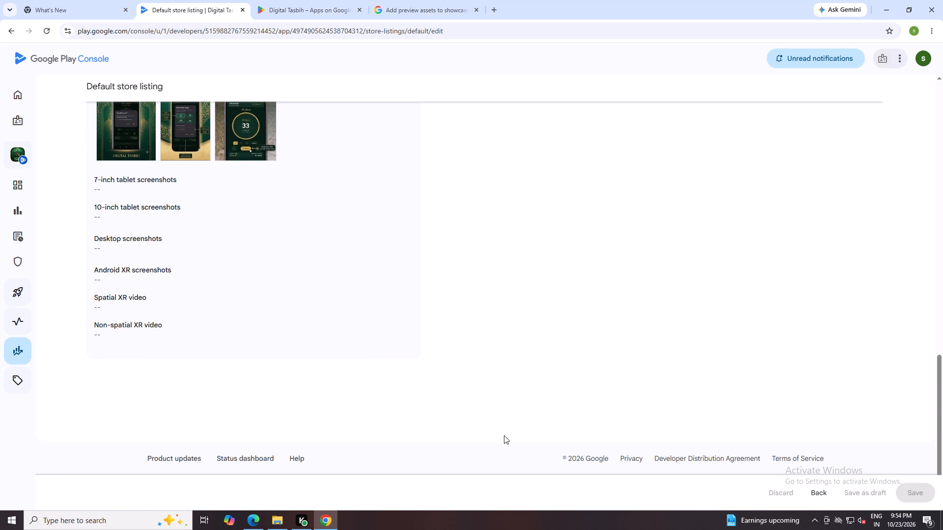
pyautogui.scroll(-2, 503, 441)
pyautogui.click(914, 496)
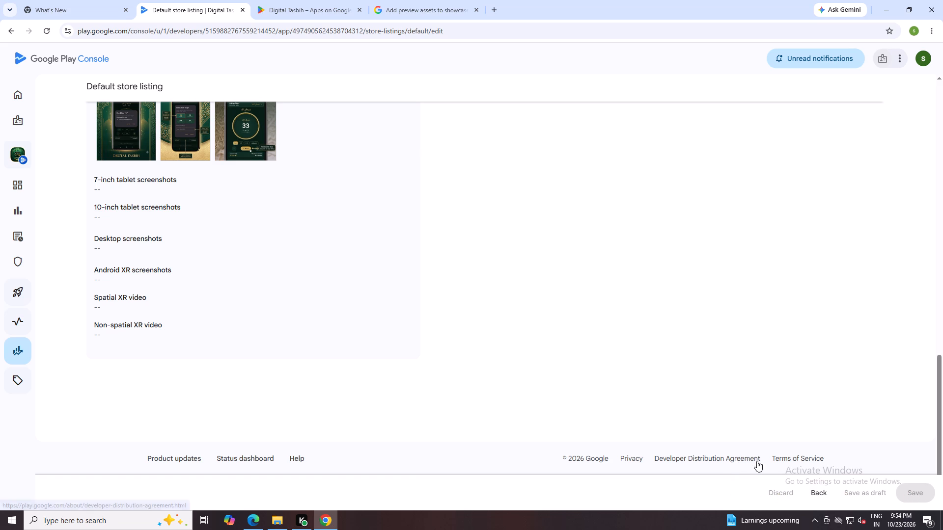
# Go back over the phone screenshots to the AI asset declaration and try to choose Don't label assets.
pyautogui.scroll(2, 271, 311)
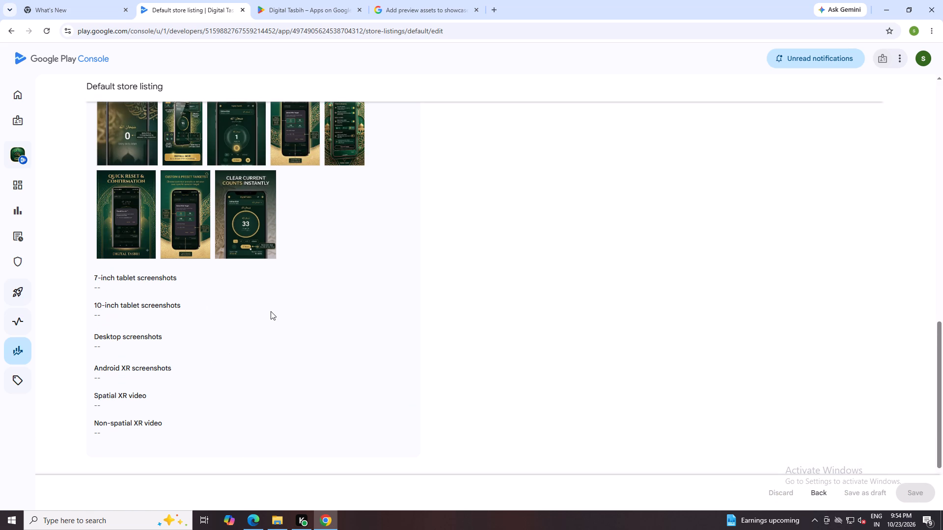
pyautogui.scroll(2, 271, 311)
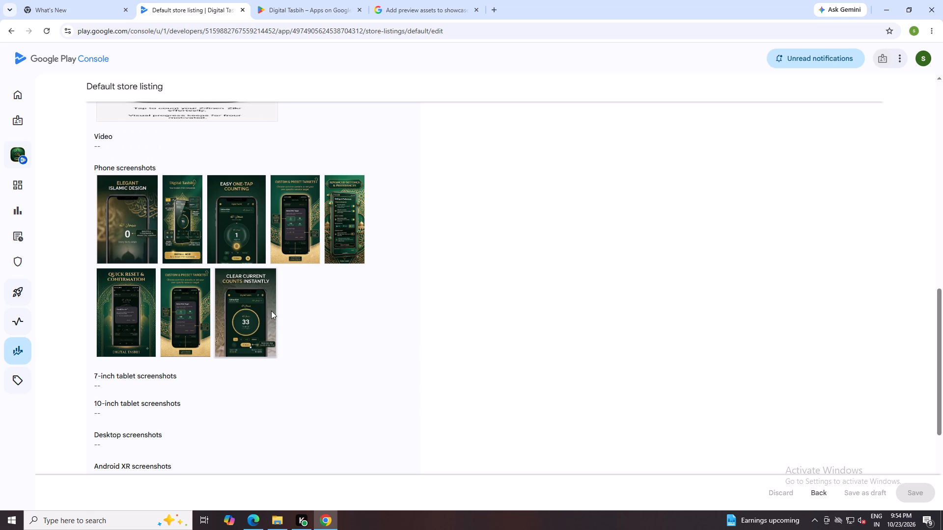
pyautogui.scroll(2, 395, 344)
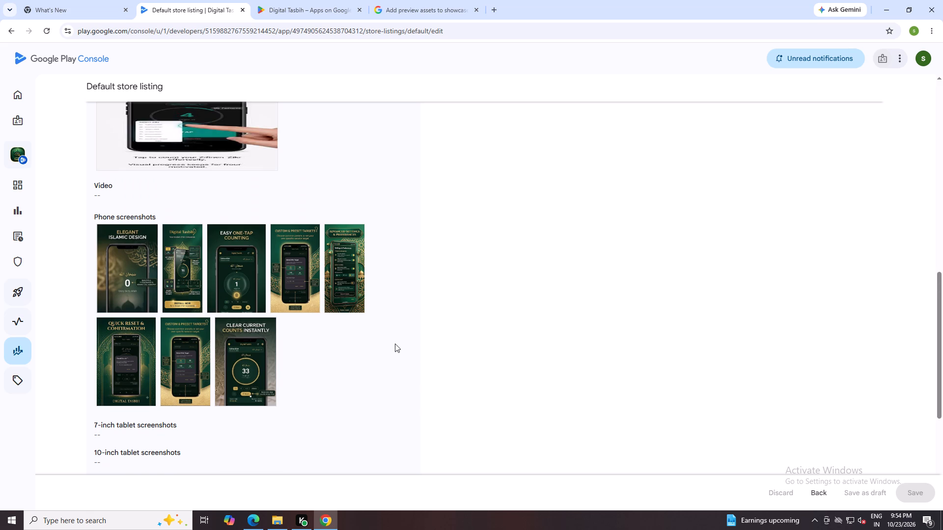
pyautogui.scroll(12, 395, 344)
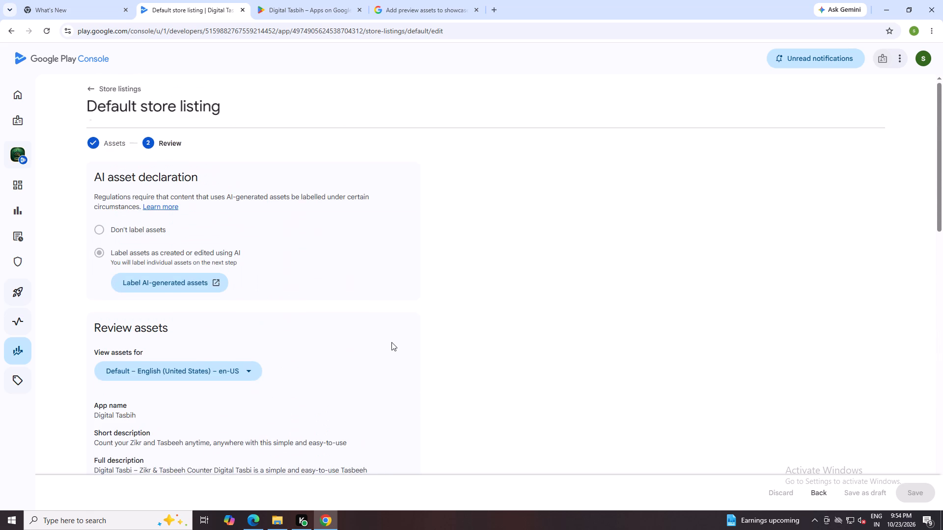
pyautogui.scroll(2, 391, 342)
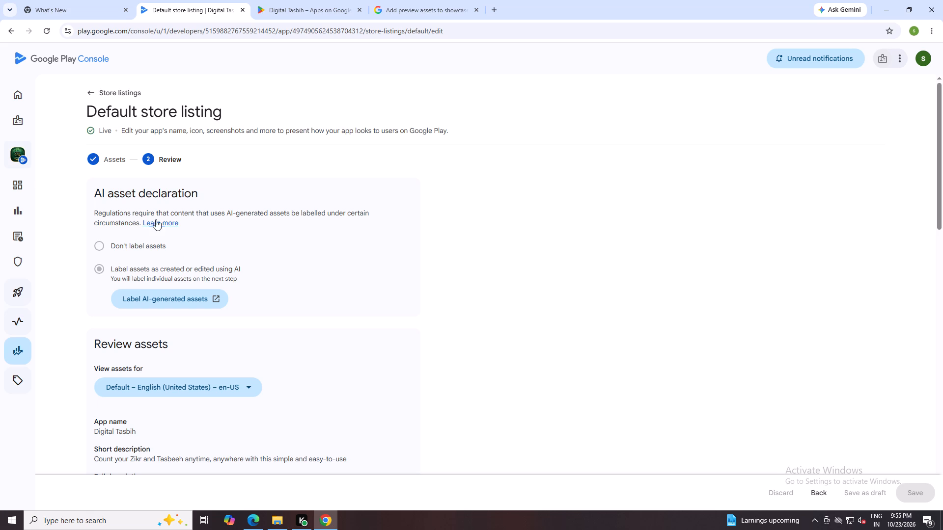
pyautogui.click(124, 247)
# Switch the Review stage's displayed assets to English (United Kingdom) – en-GB.
pyautogui.click(217, 385)
pyautogui.click(175, 438)
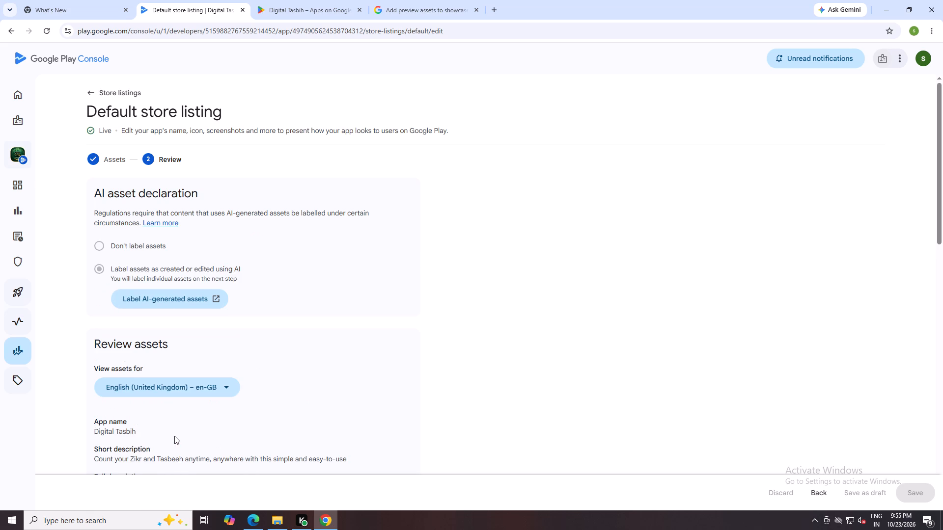
pyautogui.click(194, 389)
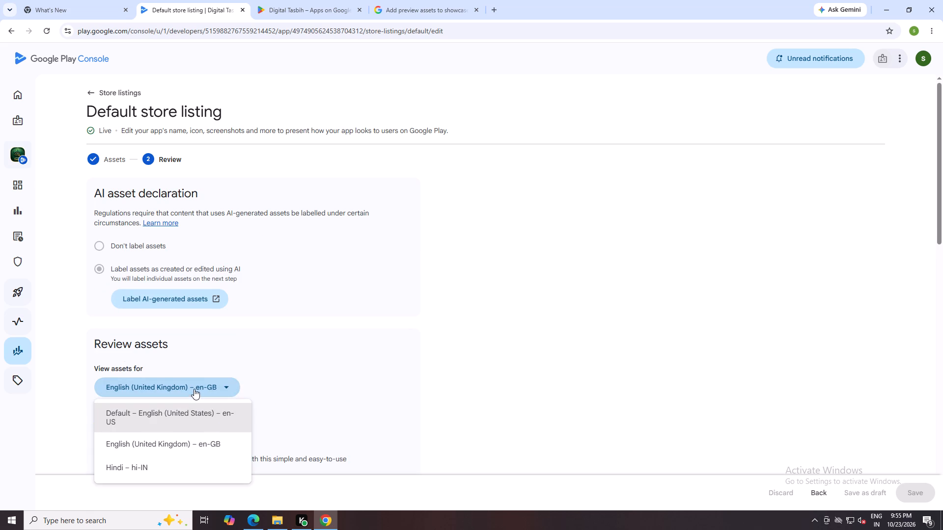
pyautogui.click(188, 444)
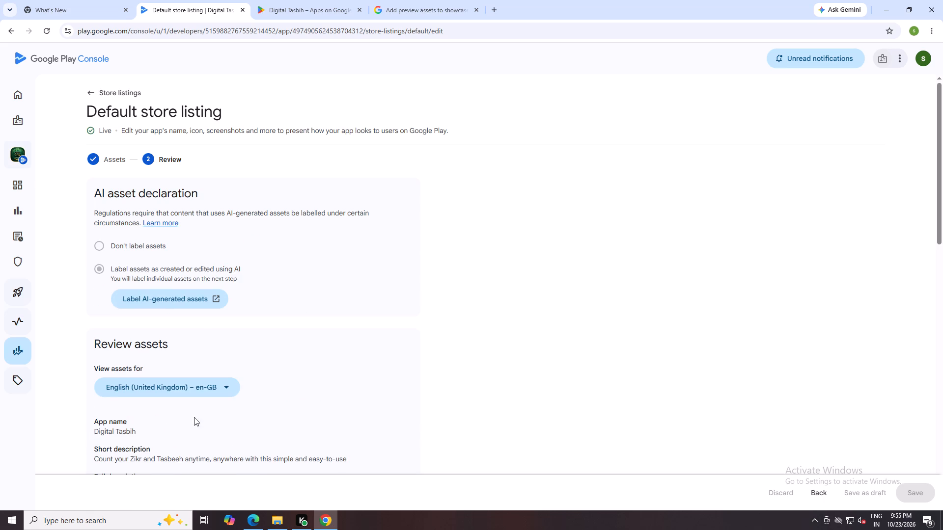
# Label the phone-and-hand feature graphic as AI-generated, keeping the existing labels on the other assets, and submit the labels.
pyautogui.scroll(1, 203, 329)
pyautogui.click(165, 303)
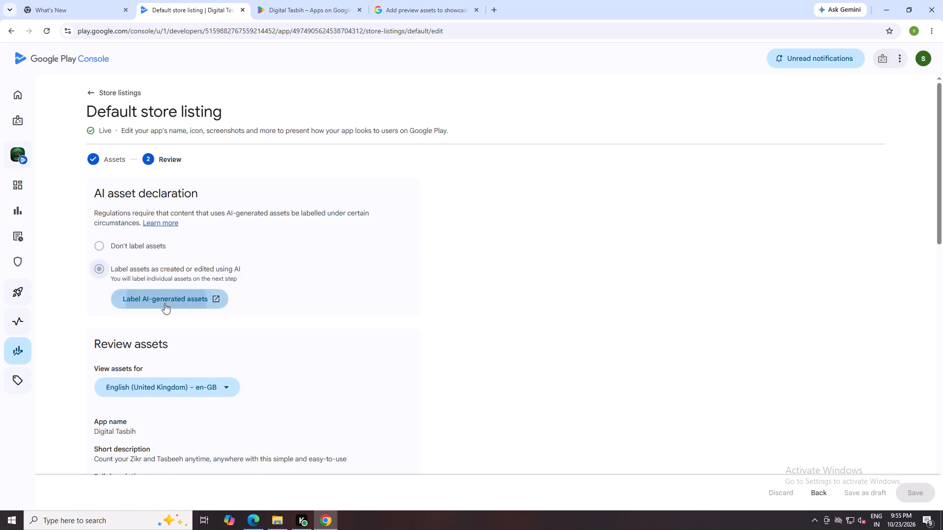
pyautogui.scroll(-1, 448, 343)
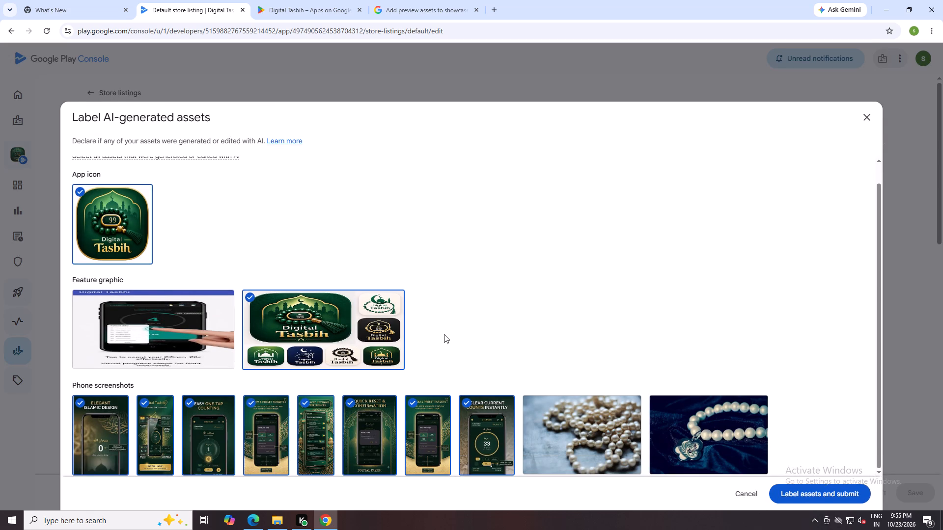
pyautogui.click(74, 318)
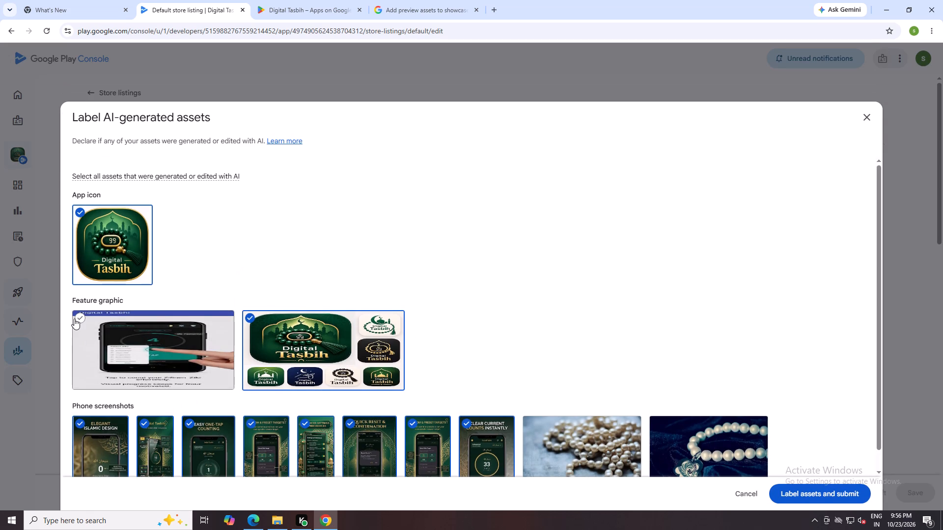
pyautogui.scroll(-5, 492, 282)
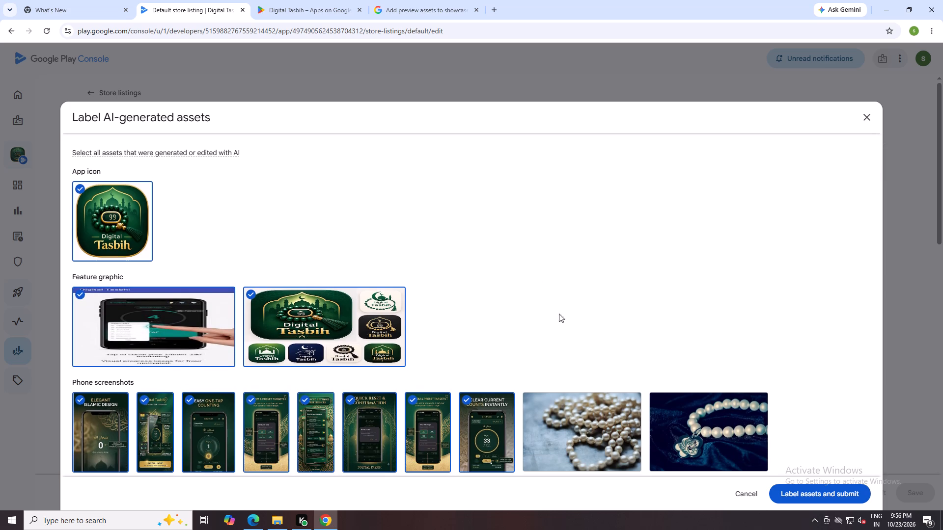
pyautogui.scroll(-2, 587, 324)
pyautogui.scroll(-2, 323, 333)
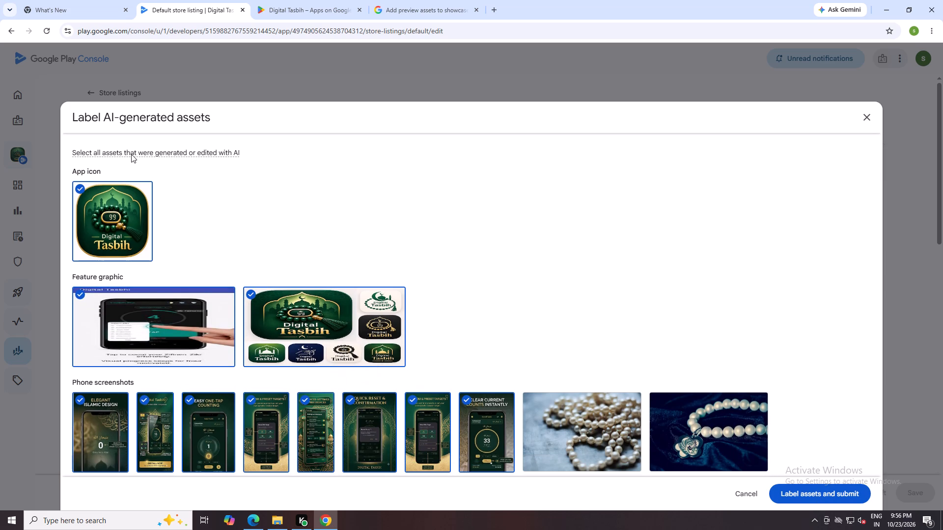
pyautogui.click(131, 154)
pyautogui.click(204, 154)
pyautogui.click(276, 189)
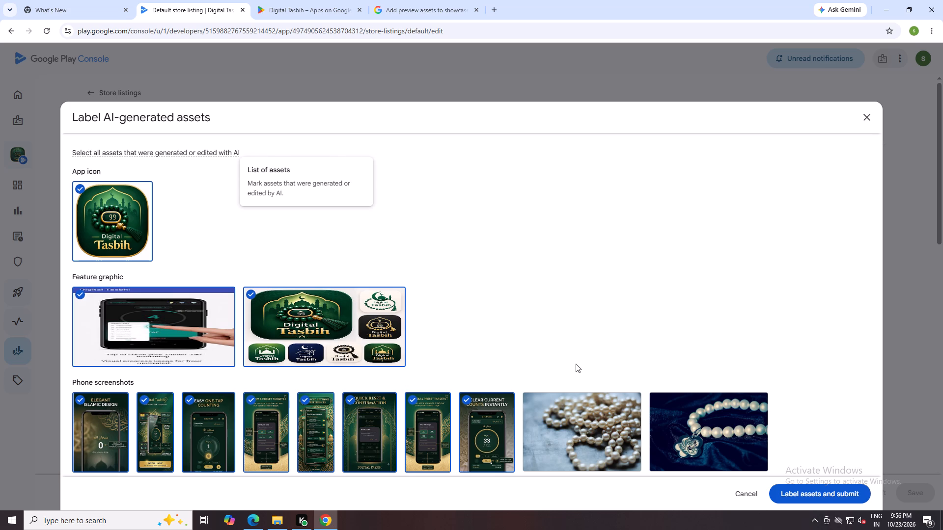
pyautogui.click(526, 332)
pyautogui.scroll(-1, 525, 332)
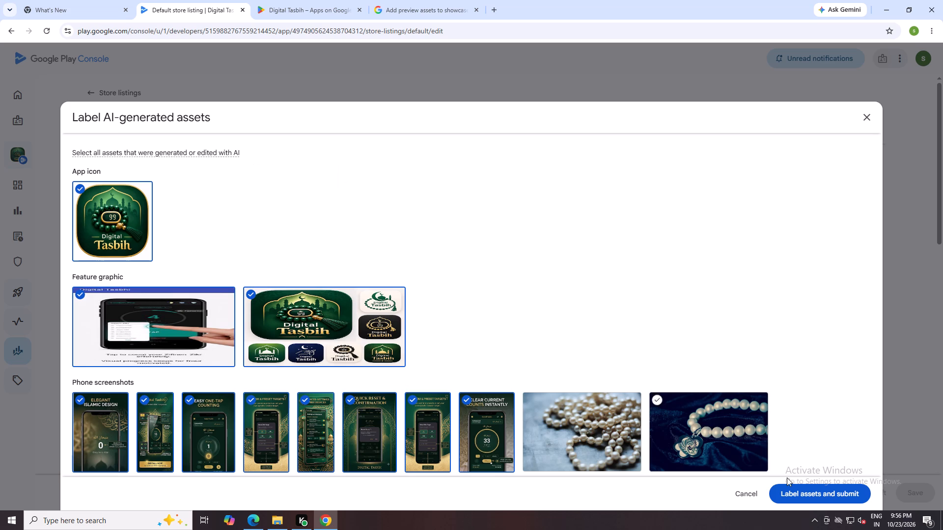
pyautogui.click(828, 492)
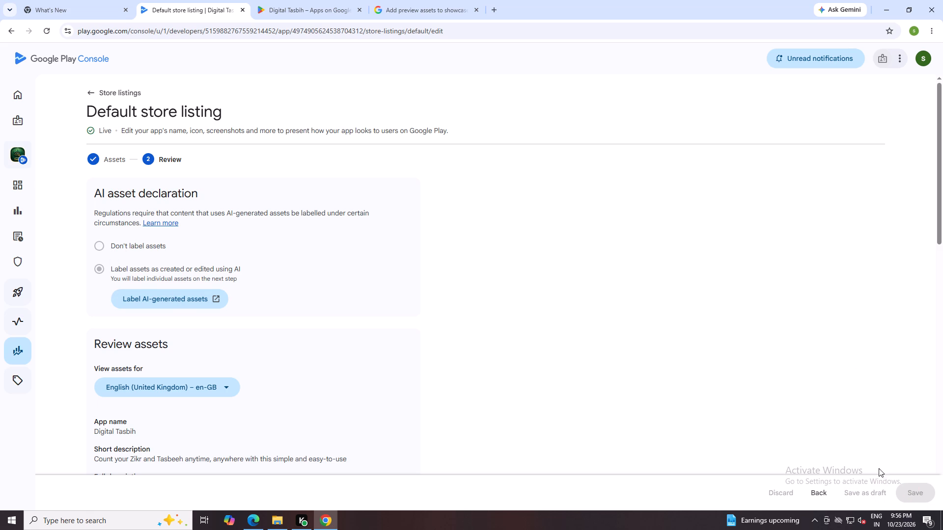
# Examine the en-GB listing's descriptions, app icon, feature graphic, phone screenshots and remaining device sections, finishing back at the AI asset declaration.
pyautogui.scroll(-3, 755, 435)
pyautogui.scroll(-3, 536, 402)
pyautogui.scroll(-1, 372, 362)
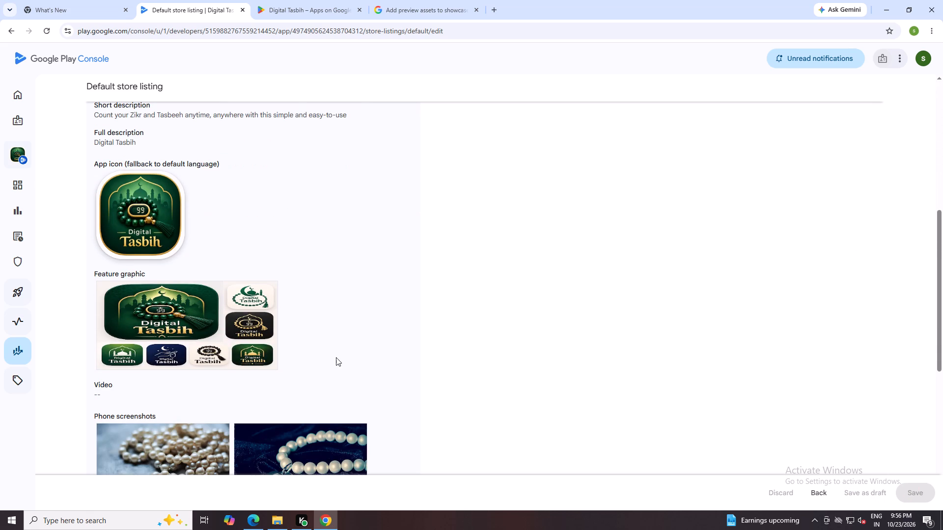
pyautogui.scroll(-1, 248, 315)
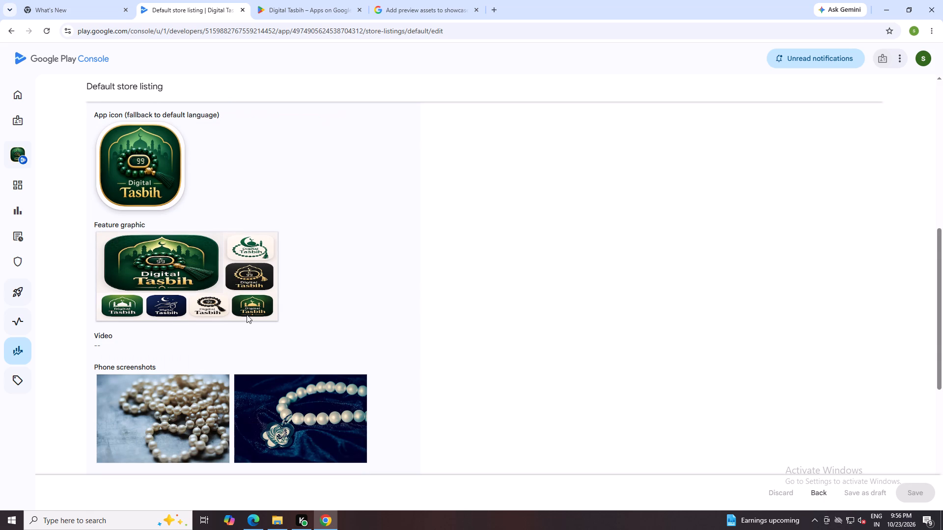
pyautogui.scroll(-3, 213, 305)
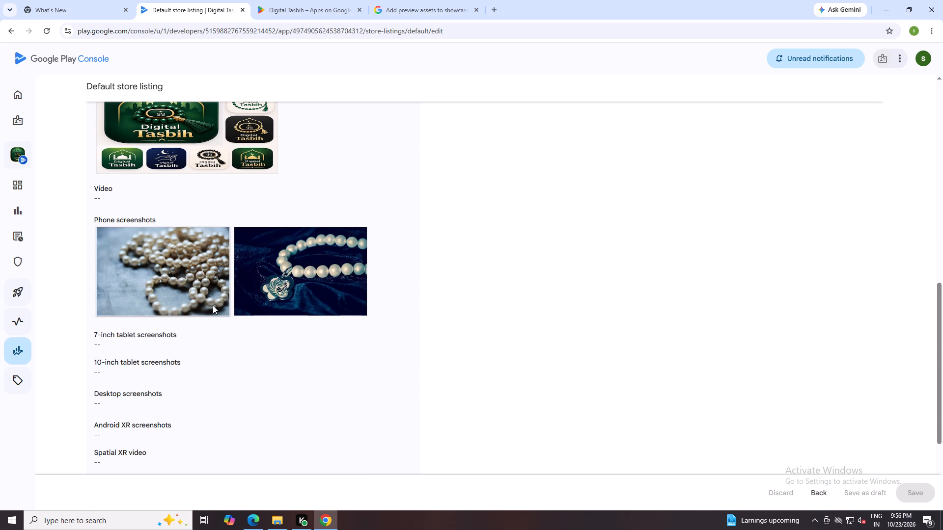
pyautogui.scroll(-11, 213, 305)
pyautogui.scroll(5, 213, 305)
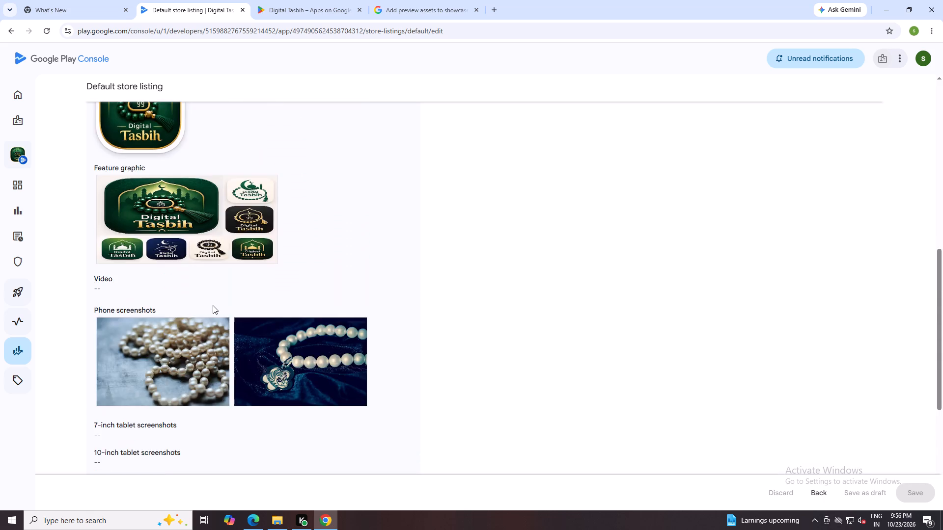
pyautogui.scroll(13, 213, 305)
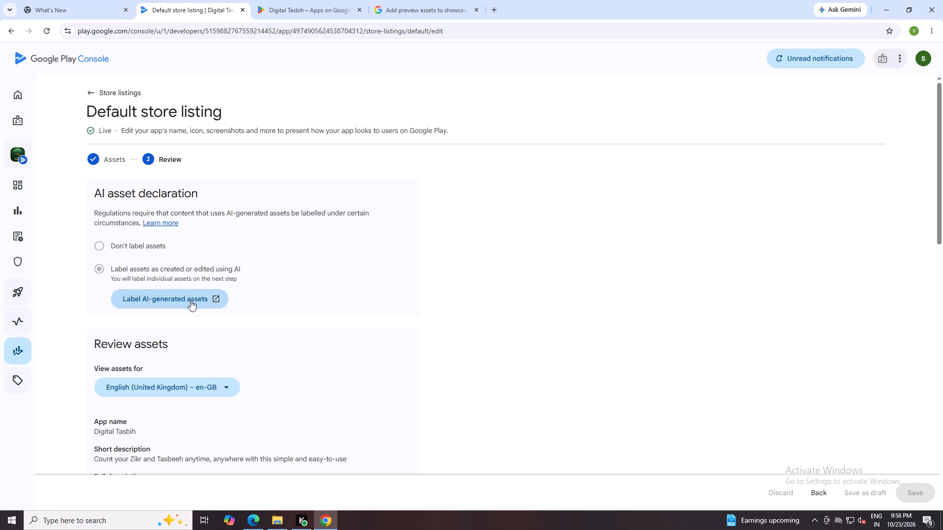
# Reopen the AI-generated asset labels and open their help article in a separate tab, returning to the listing.
pyautogui.click(191, 300)
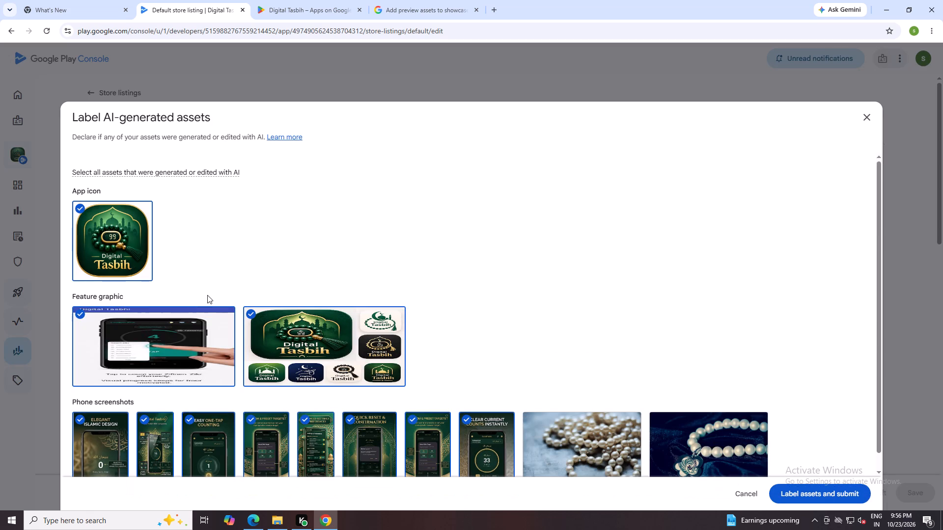
pyautogui.click(199, 172)
pyautogui.click(293, 135)
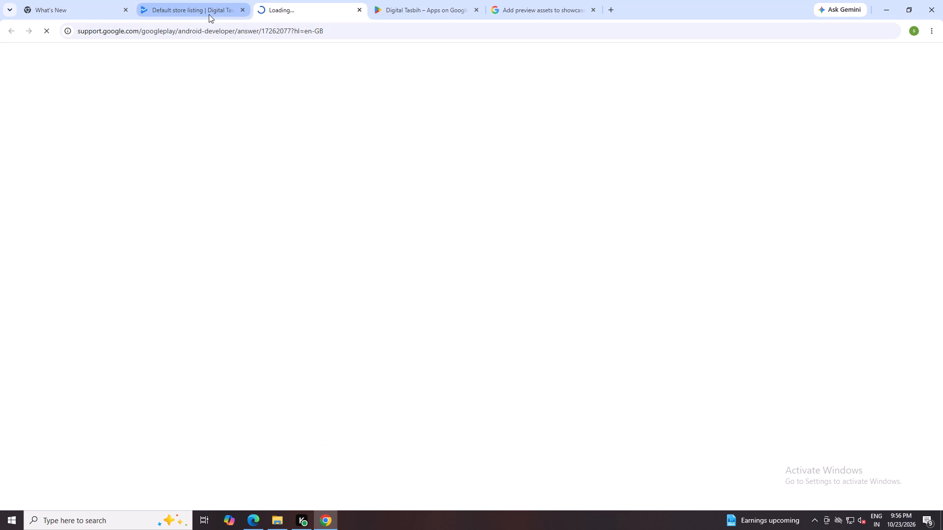
pyautogui.click(224, 8)
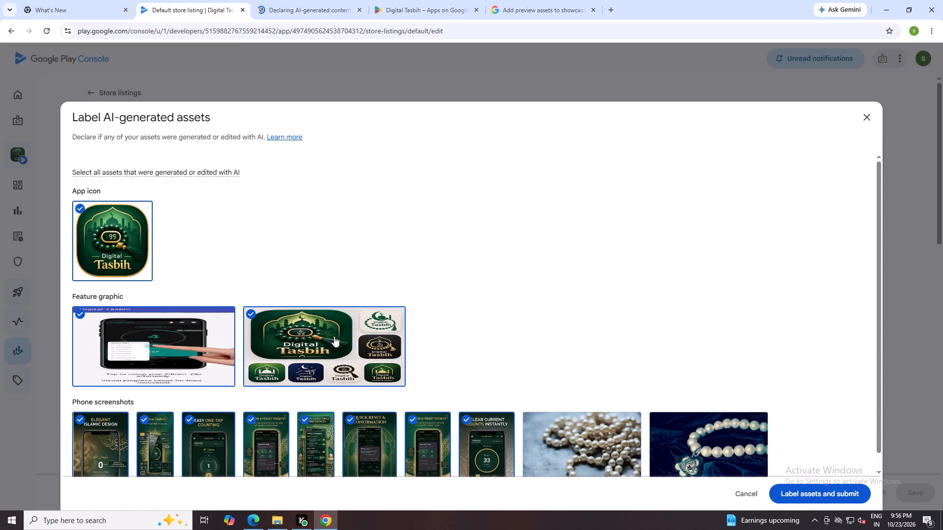
# Submit the AI-generated asset labels again with the current selection, leaving the two pearl photos unlabelled.
pyautogui.scroll(-2, 806, 446)
pyautogui.click(839, 495)
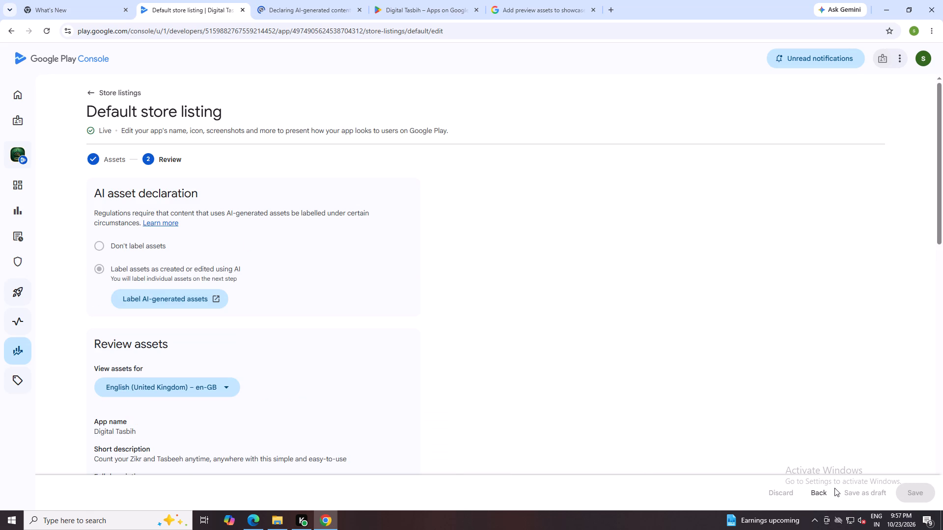
# Open the help article on declaring AI-generated content from the listing's AI asset declaration.
pyautogui.click(146, 225)
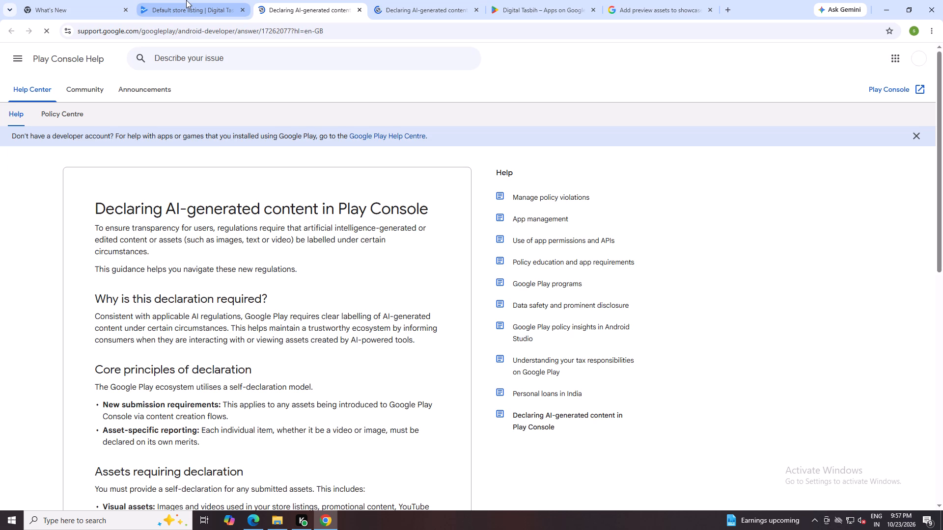
# Return to the default store listing and close both help article tabs on declaring AI-generated content.
pyautogui.click(186, 0)
pyautogui.click(357, 10)
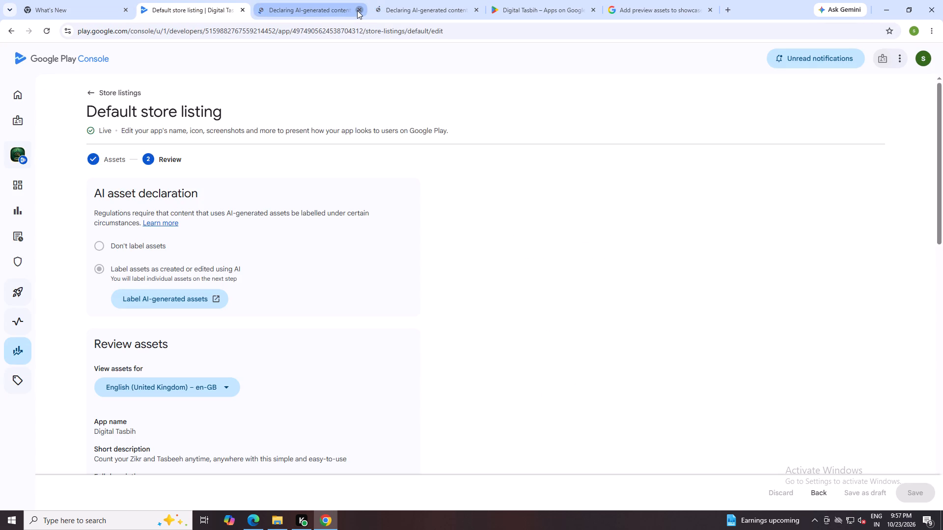
pyautogui.click(357, 10)
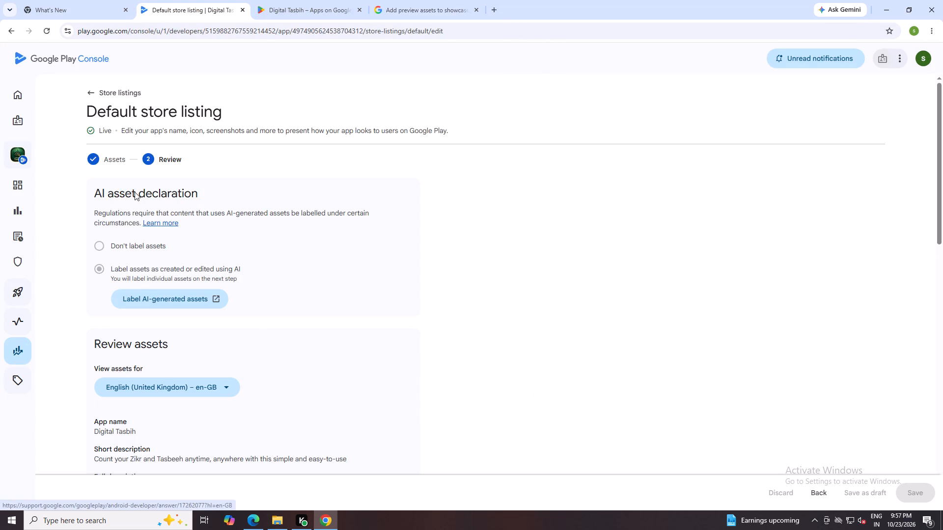
# Examine the en-GB listing's review assets, from the descriptions and graphics to the device screenshot sections, finishing back at the AI asset declaration.
pyautogui.scroll(-6, 177, 258)
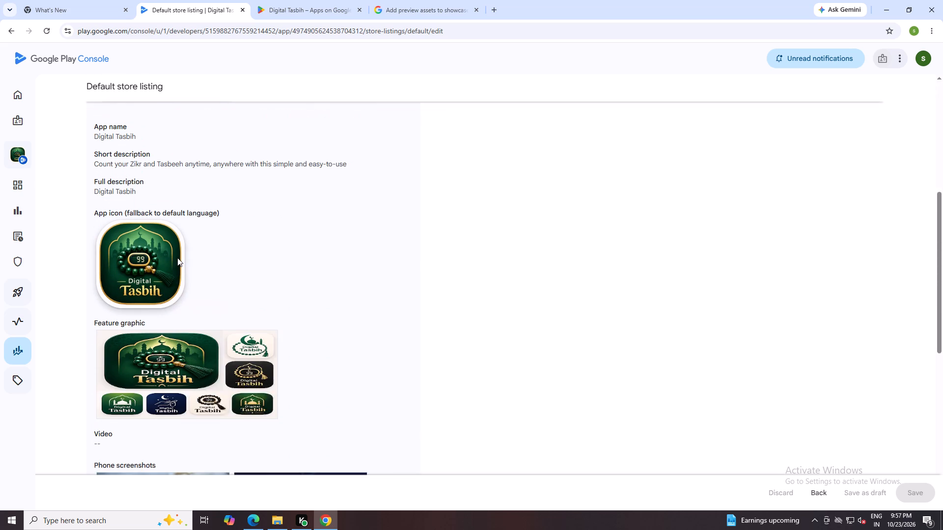
pyautogui.scroll(-11, 177, 258)
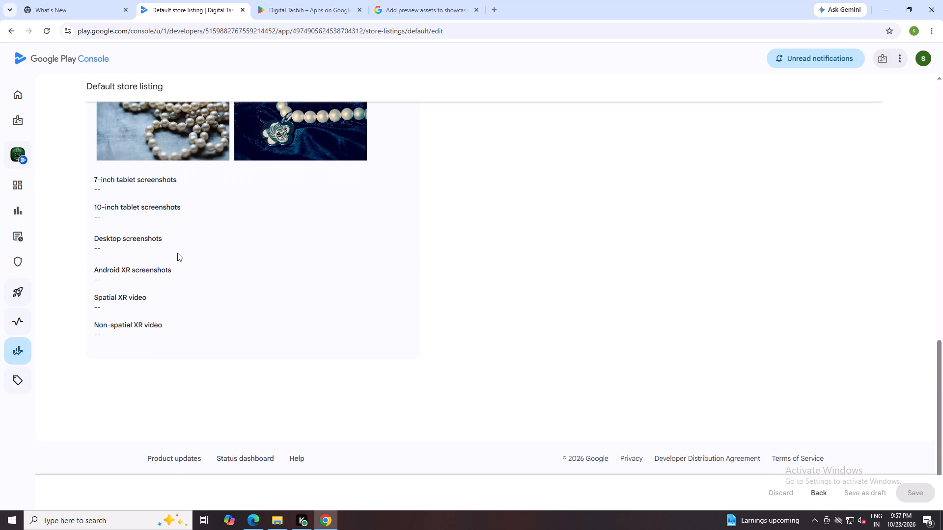
pyautogui.scroll(-2, 177, 253)
pyautogui.scroll(-3, 160, 334)
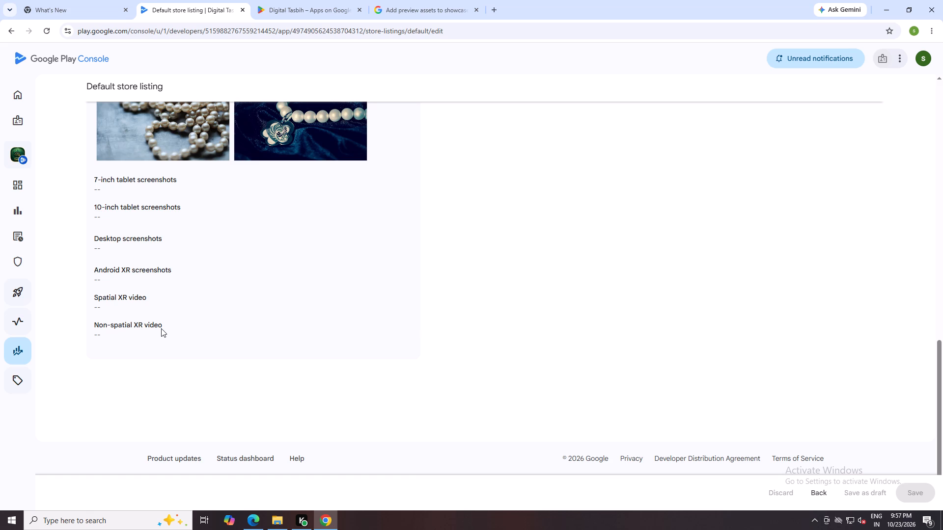
pyautogui.scroll(1, 161, 328)
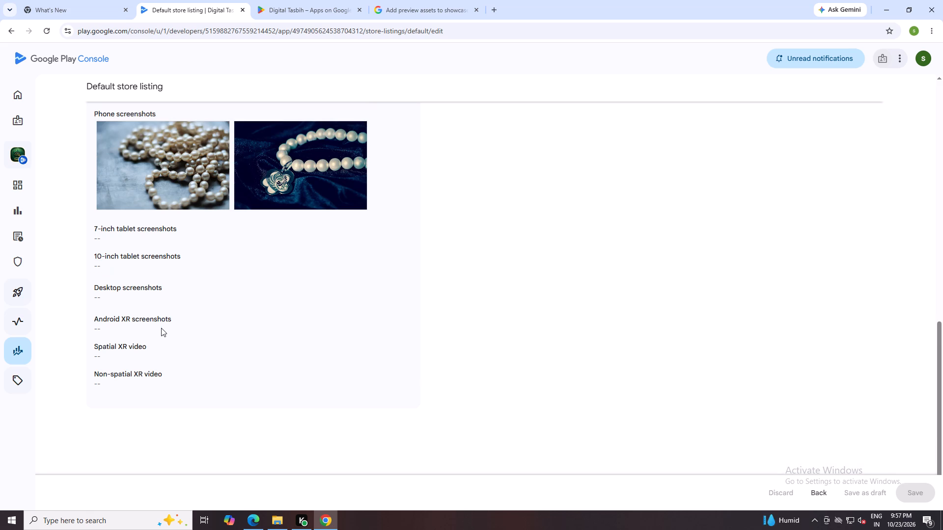
pyautogui.scroll(2, 161, 328)
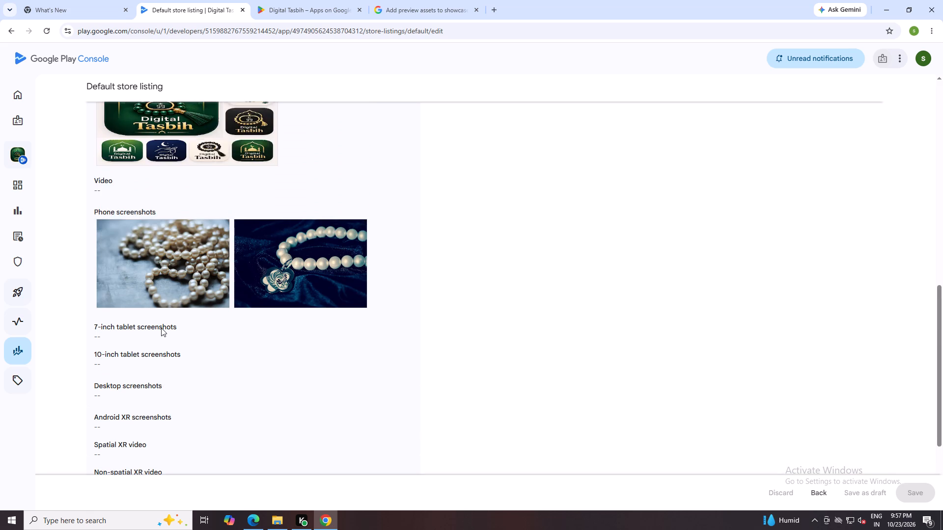
pyautogui.scroll(6, 161, 328)
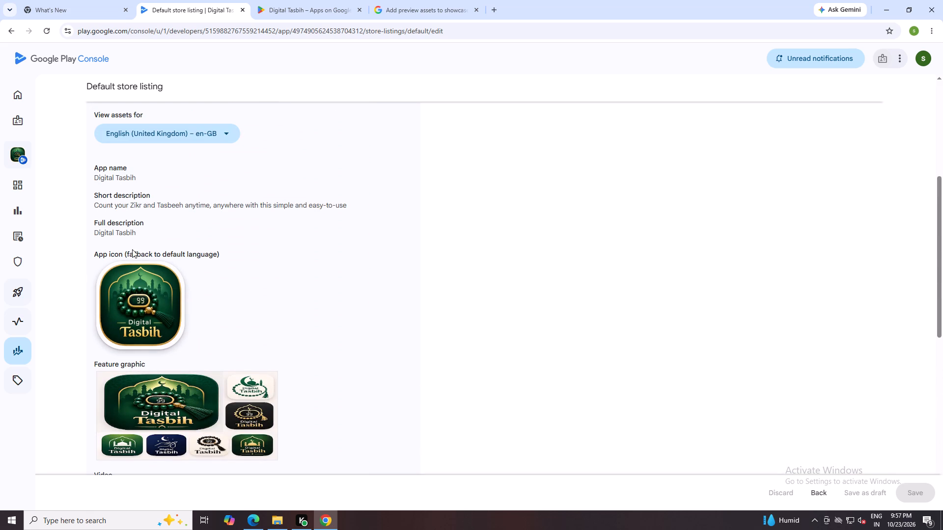
pyautogui.scroll(8, 150, 235)
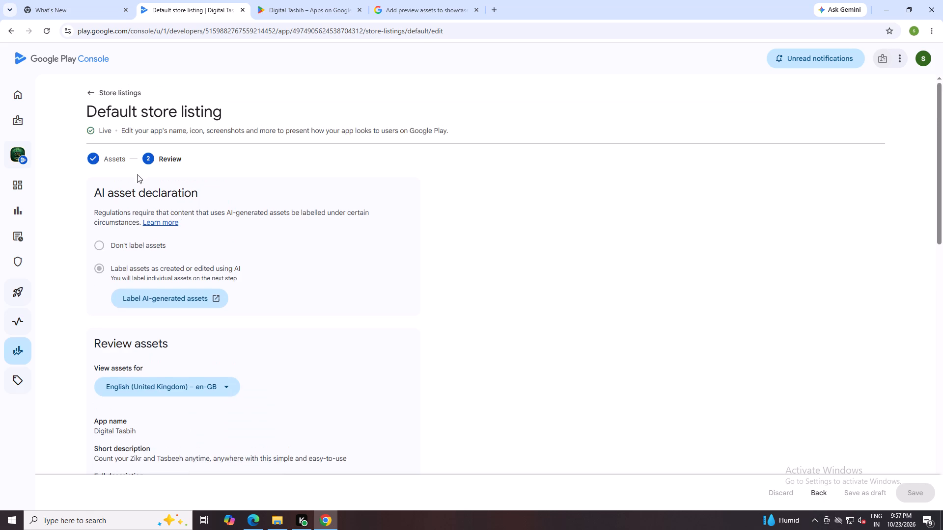
# Go back to the store listings overview and reopen the default store listing for editing.
pyautogui.click(95, 99)
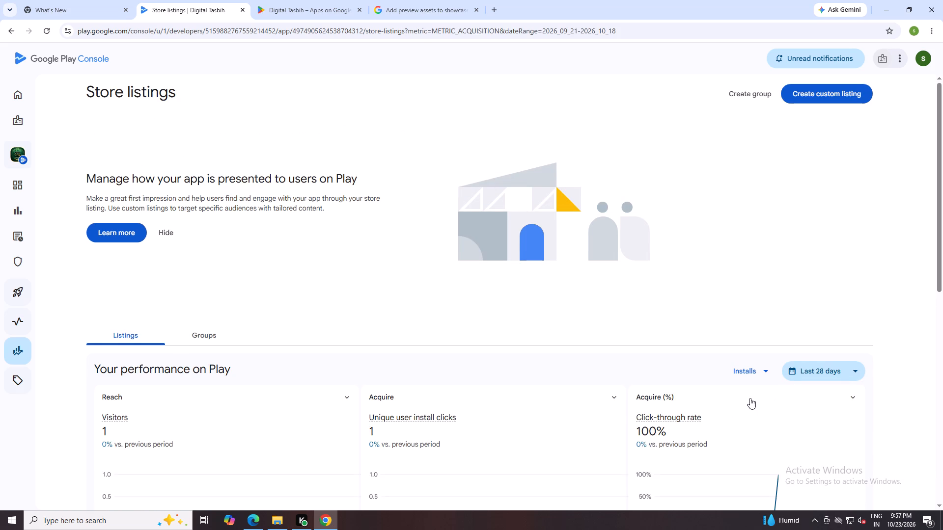
pyautogui.scroll(-6, 747, 397)
pyautogui.click(823, 292)
pyautogui.click(819, 276)
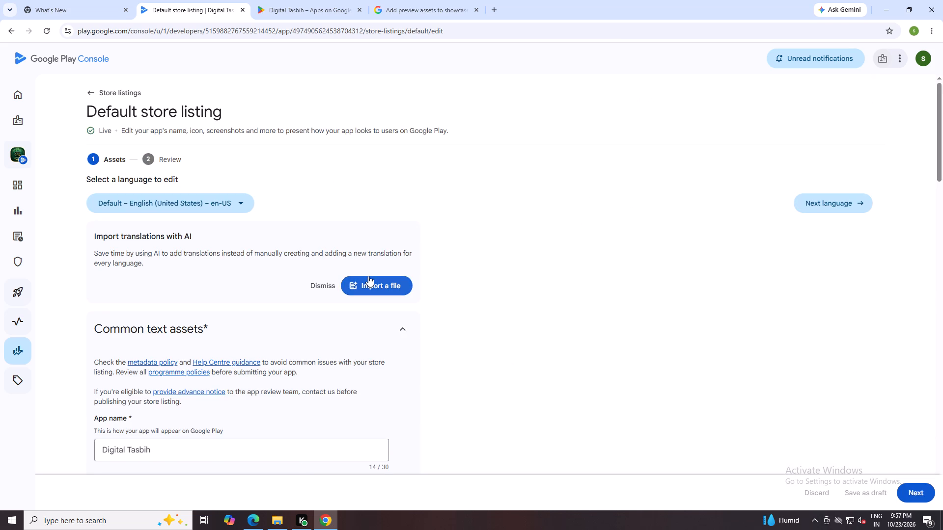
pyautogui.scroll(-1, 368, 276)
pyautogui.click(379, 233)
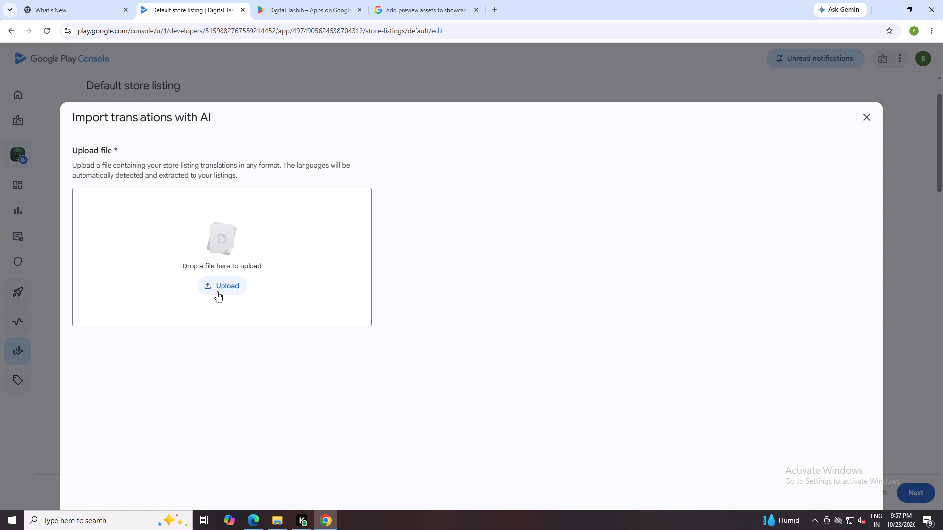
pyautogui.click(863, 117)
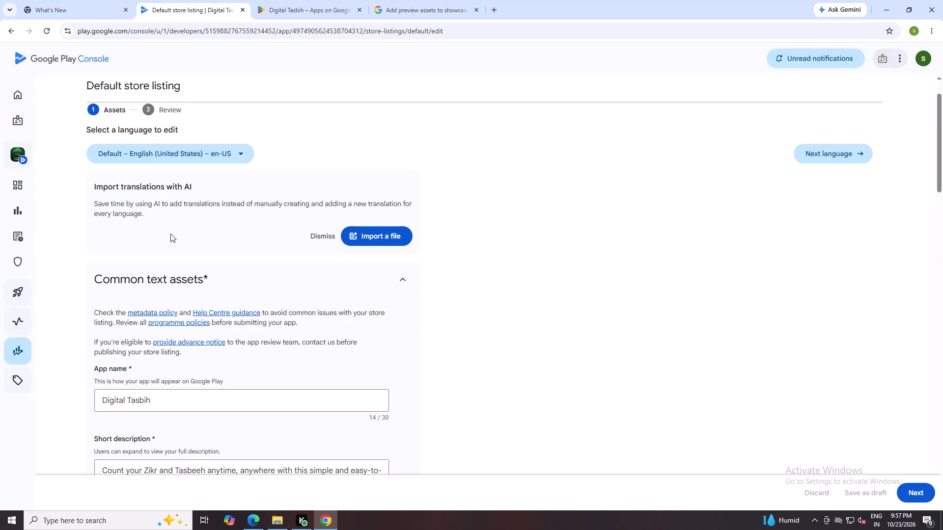
# Examine the en-US listing's full description, app icon and phone screenshots in the asset editing stage.
pyautogui.scroll(-9, 291, 255)
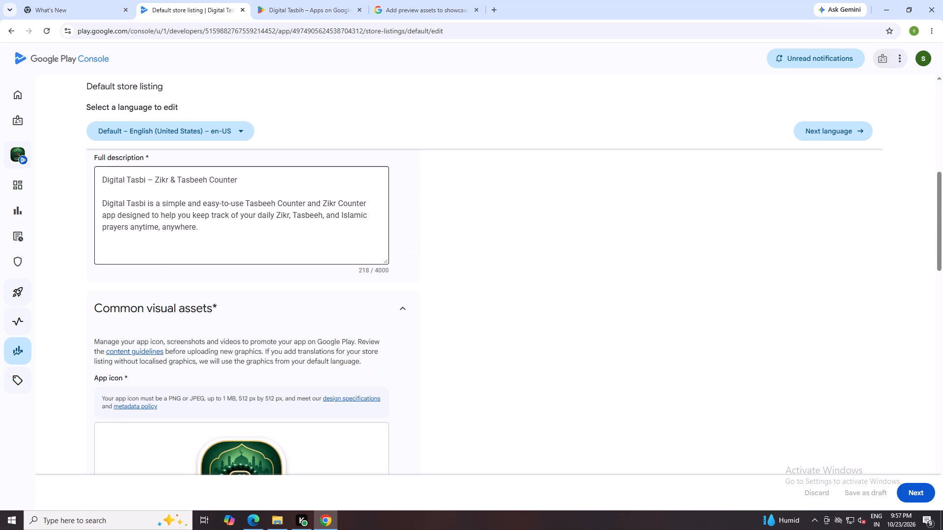
pyautogui.scroll(-16, 291, 254)
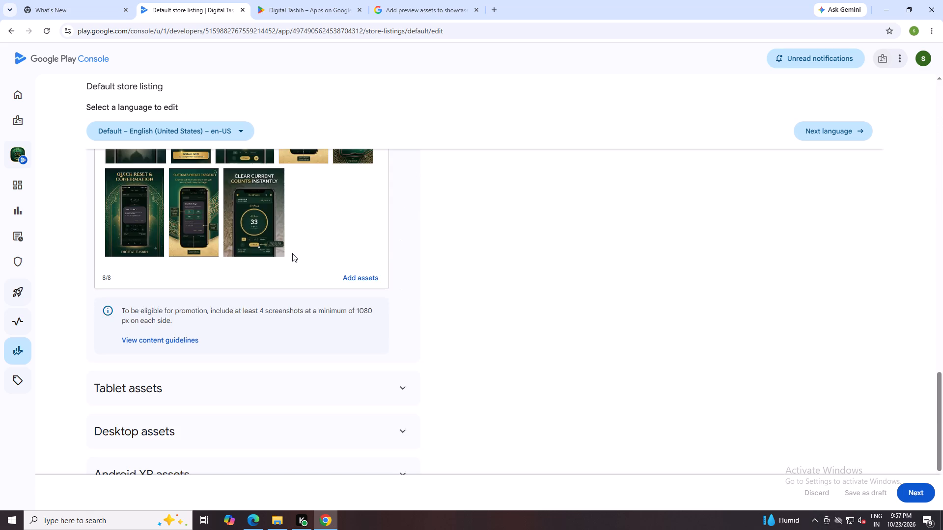
pyautogui.scroll(-7, 292, 253)
pyautogui.scroll(5, 292, 253)
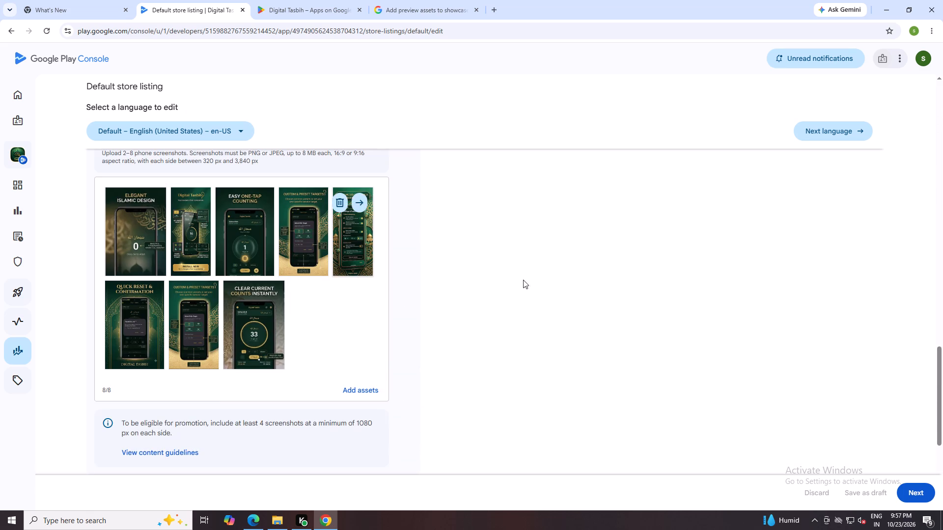
# Advance through the en-GB language to Hindi (hi-IN) and examine its text, graphics and phone screenshots.
pyautogui.click(839, 137)
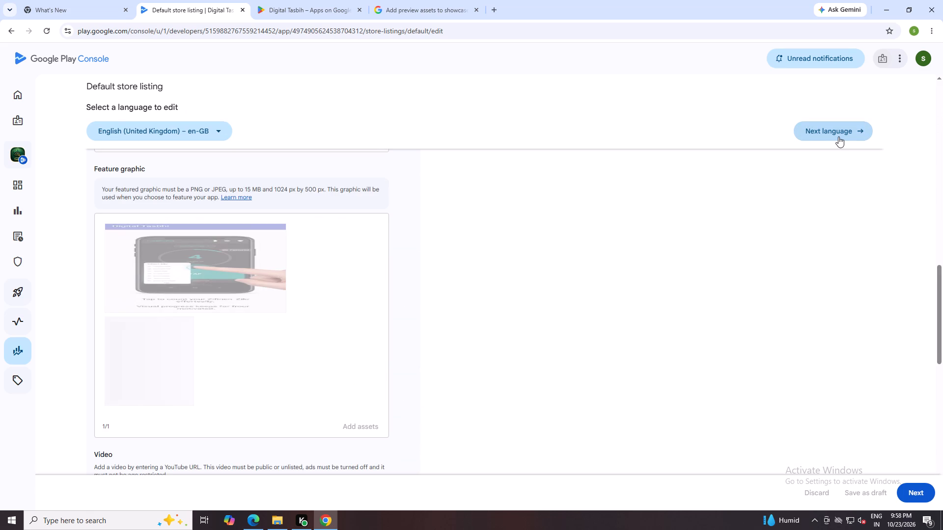
pyautogui.click(838, 136)
pyautogui.scroll(-6, 677, 301)
pyautogui.scroll(9, 676, 301)
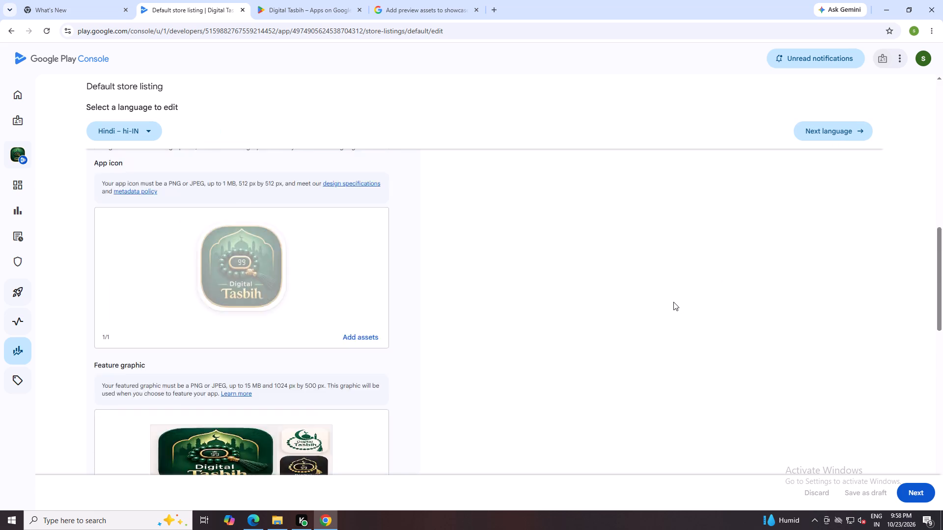
pyautogui.scroll(-4, 673, 302)
pyautogui.scroll(20, 673, 302)
pyautogui.scroll(3, 673, 302)
pyautogui.scroll(-3, 670, 302)
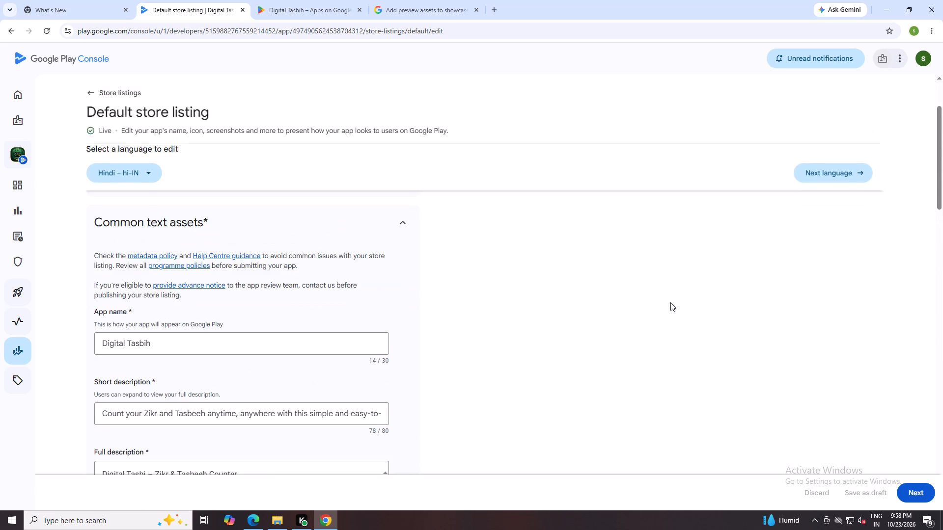
pyautogui.scroll(-12, 670, 302)
pyautogui.scroll(1, 669, 302)
pyautogui.scroll(-13, 669, 302)
pyautogui.scroll(1, 666, 301)
pyautogui.scroll(-12, 666, 301)
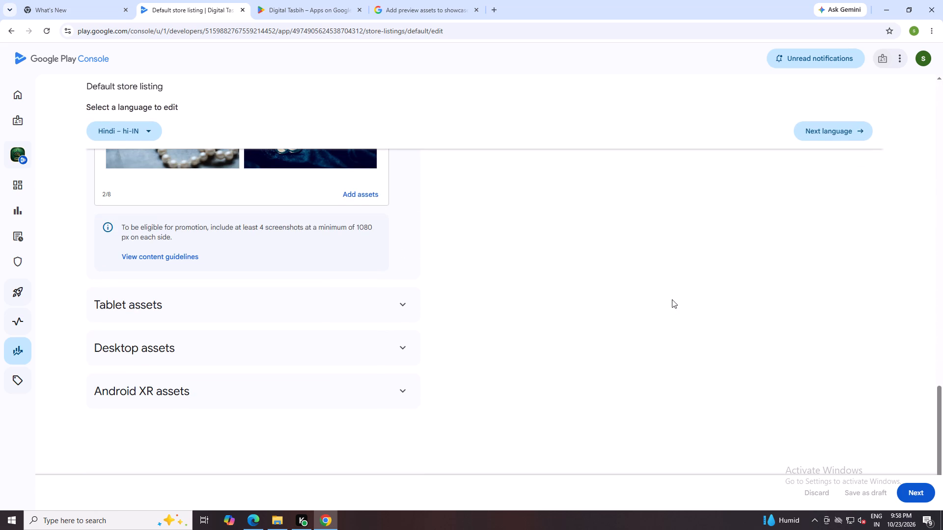
# Proceed to the review stage, add both pearl photos to the AI-generated asset labels, and submit the labels.
pyautogui.click(926, 484)
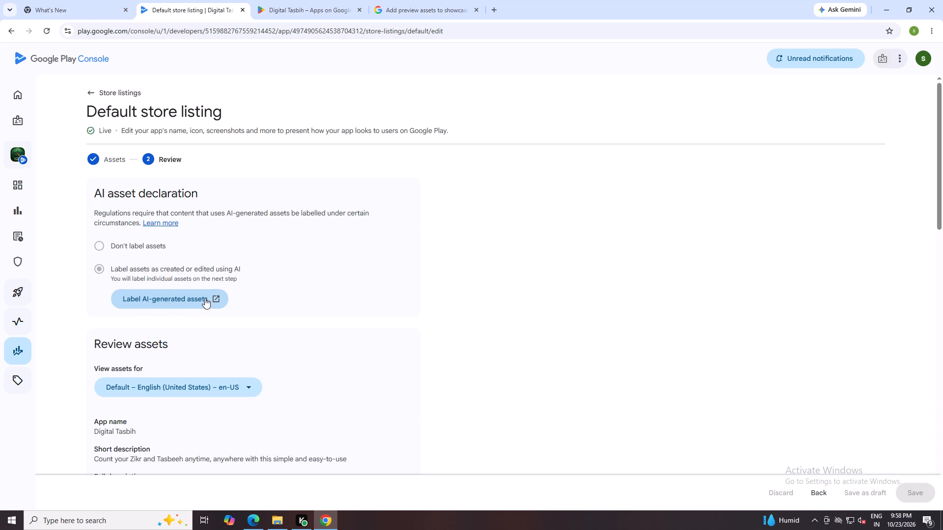
pyautogui.click(177, 295)
pyautogui.scroll(-6, 774, 276)
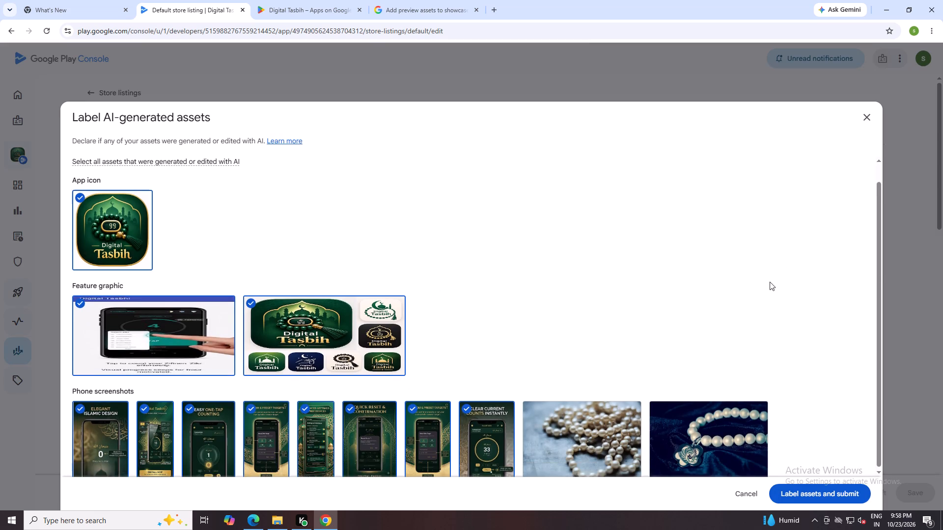
pyautogui.scroll(-6, 726, 339)
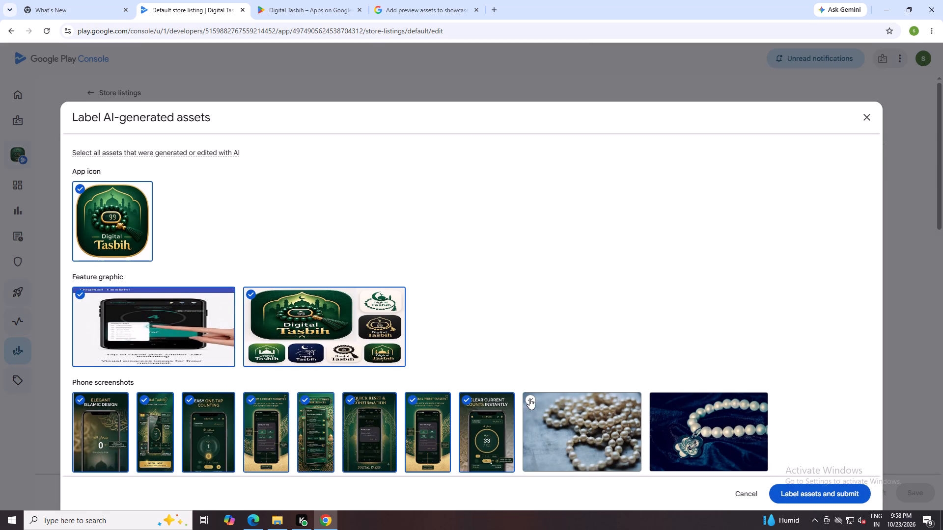
pyautogui.click(528, 398)
pyautogui.click(660, 400)
pyautogui.scroll(-6, 805, 410)
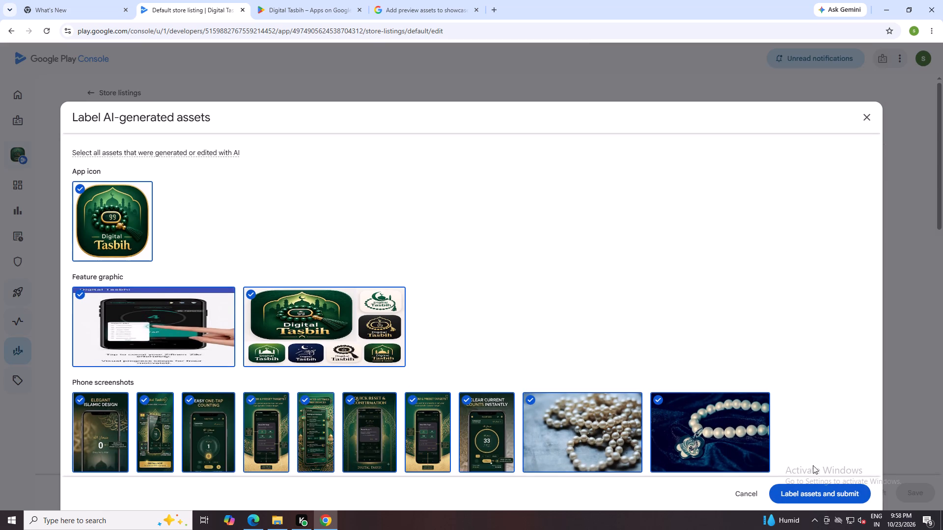
pyautogui.click(820, 491)
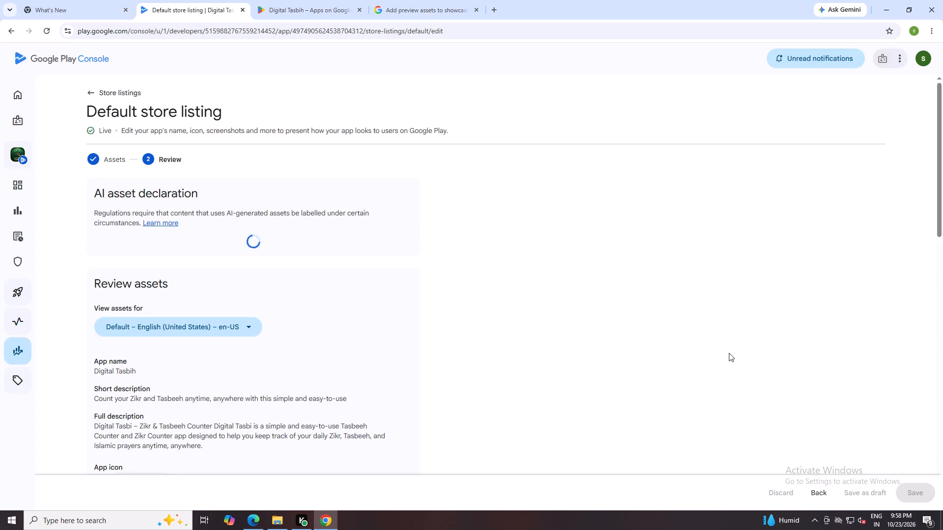
# Examine the en-US listing's AI asset declaration, descriptions, graphics, phone screenshots and remaining device sections in the review stage.
pyautogui.scroll(-17, 643, 355)
pyautogui.scroll(-5, 637, 366)
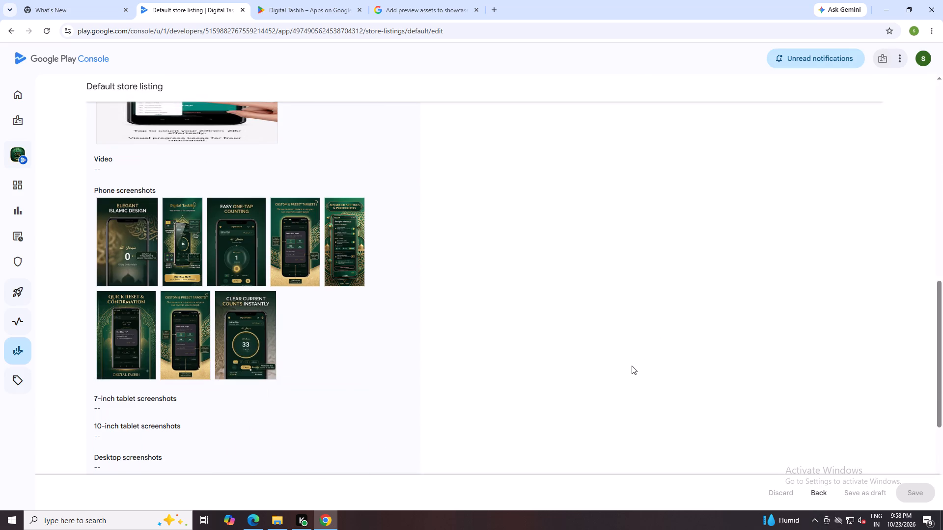
pyautogui.scroll(-1, 632, 366)
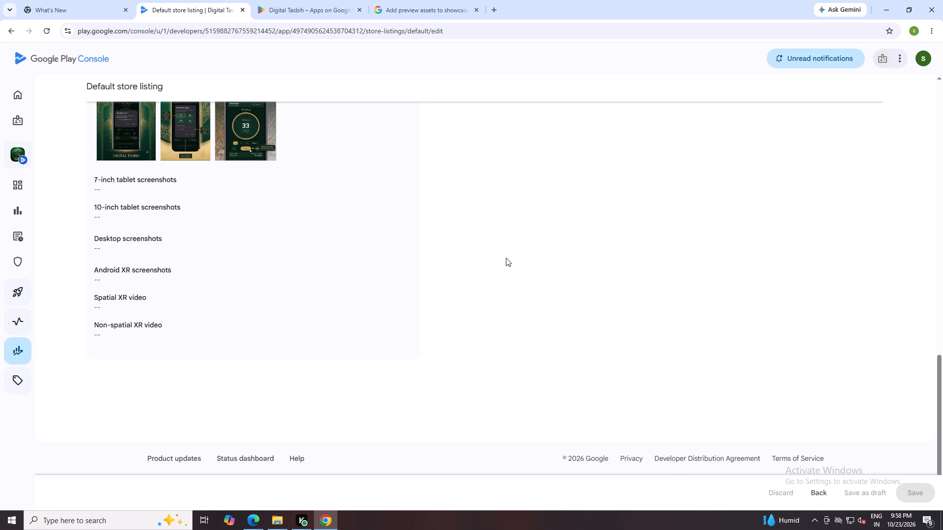
pyautogui.scroll(3, 818, 326)
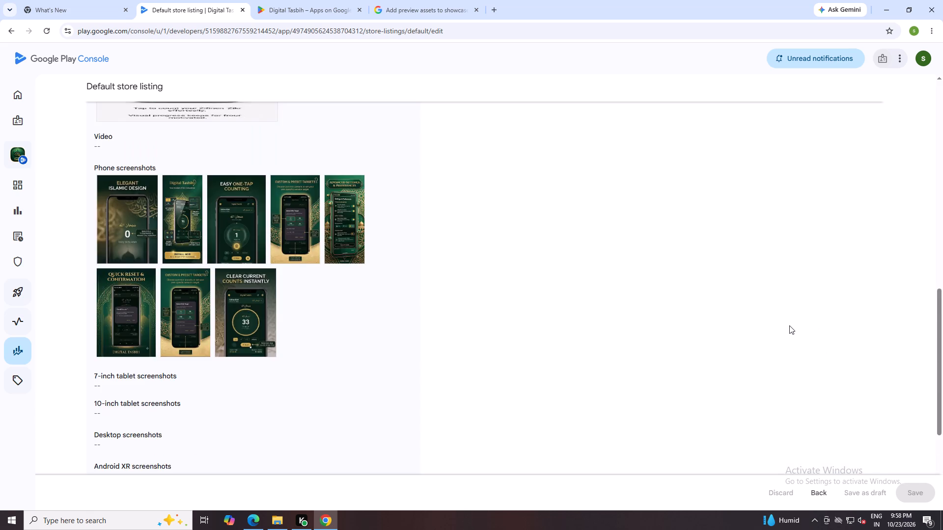
pyautogui.scroll(4, 789, 325)
pyautogui.scroll(2, 790, 231)
pyautogui.click(900, 61)
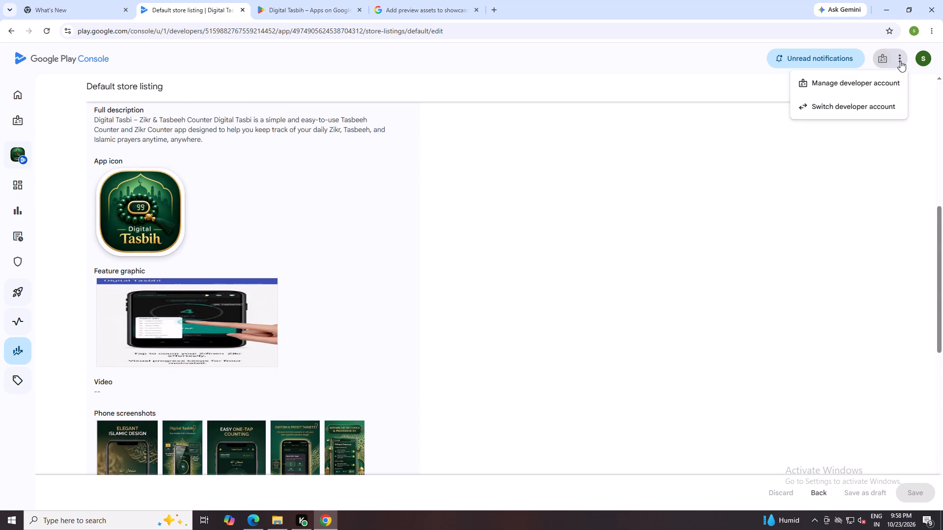
pyautogui.click(899, 62)
pyautogui.scroll(2, 697, 225)
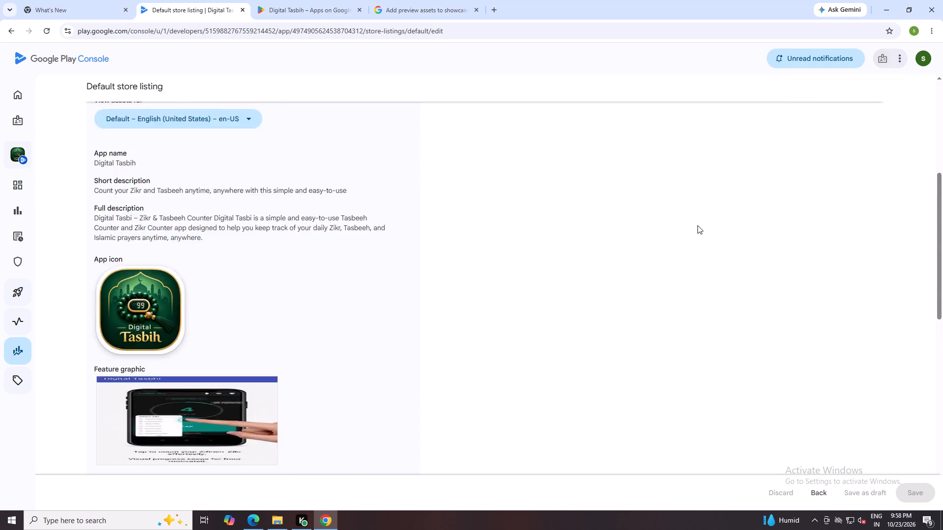
pyautogui.scroll(9, 697, 225)
pyautogui.scroll(-1, 693, 221)
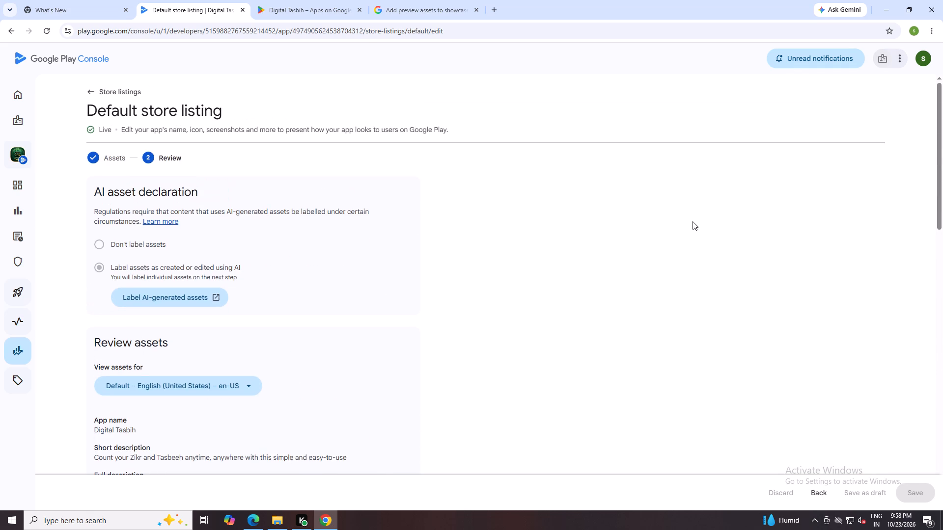
pyautogui.scroll(-8, 693, 221)
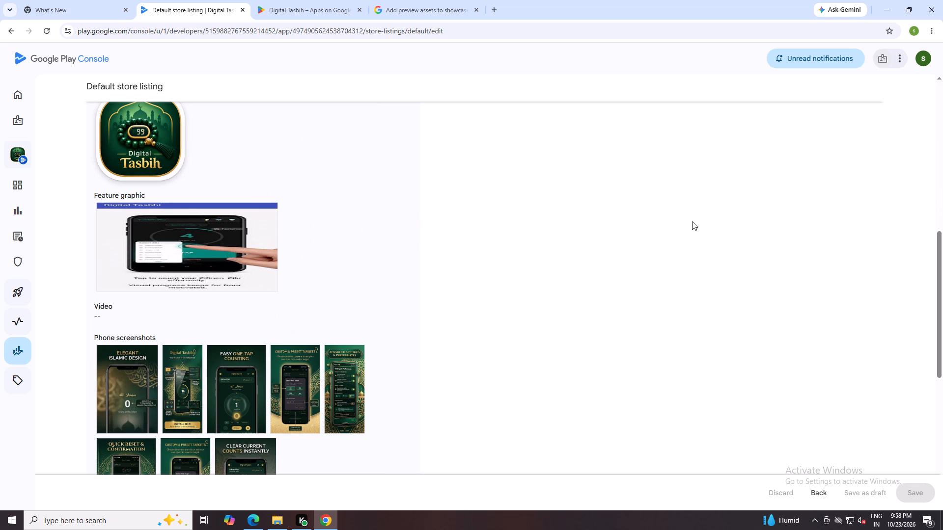
pyautogui.scroll(1, 640, 220)
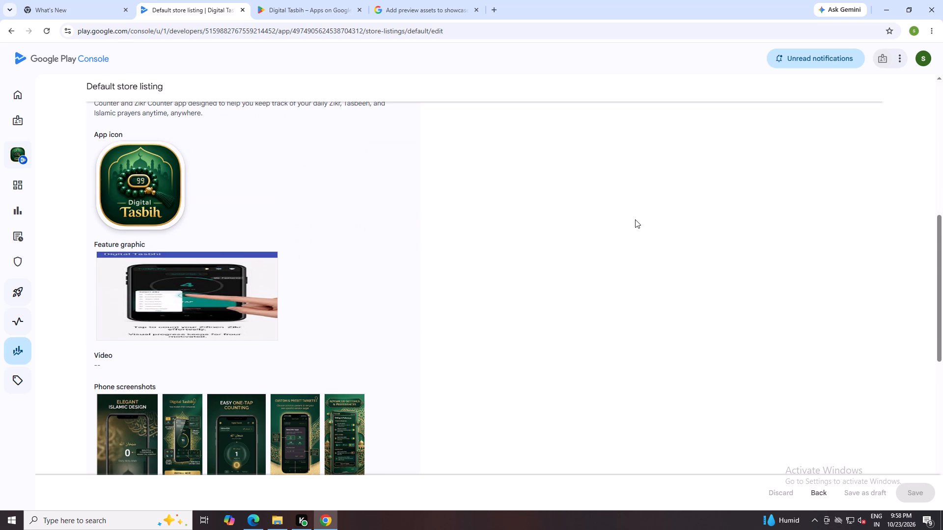
pyautogui.scroll(3, 923, 477)
pyautogui.scroll(-14, 920, 477)
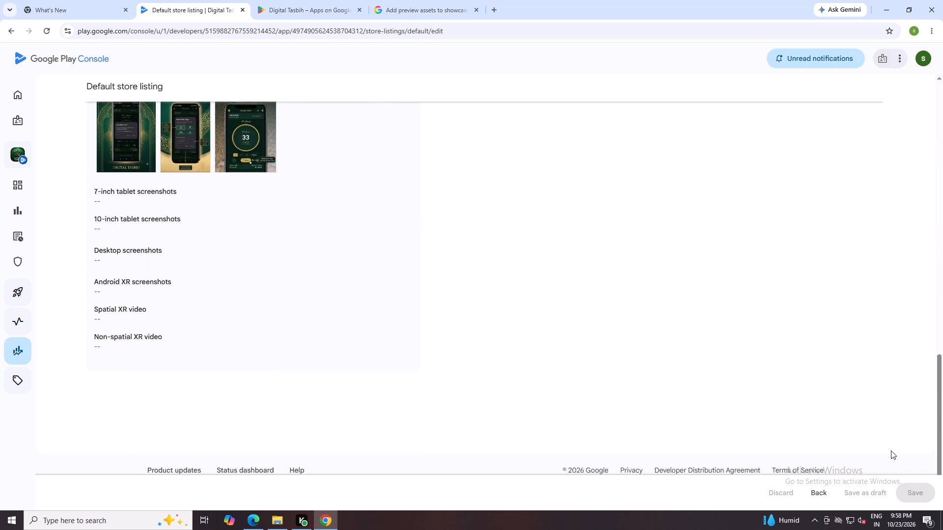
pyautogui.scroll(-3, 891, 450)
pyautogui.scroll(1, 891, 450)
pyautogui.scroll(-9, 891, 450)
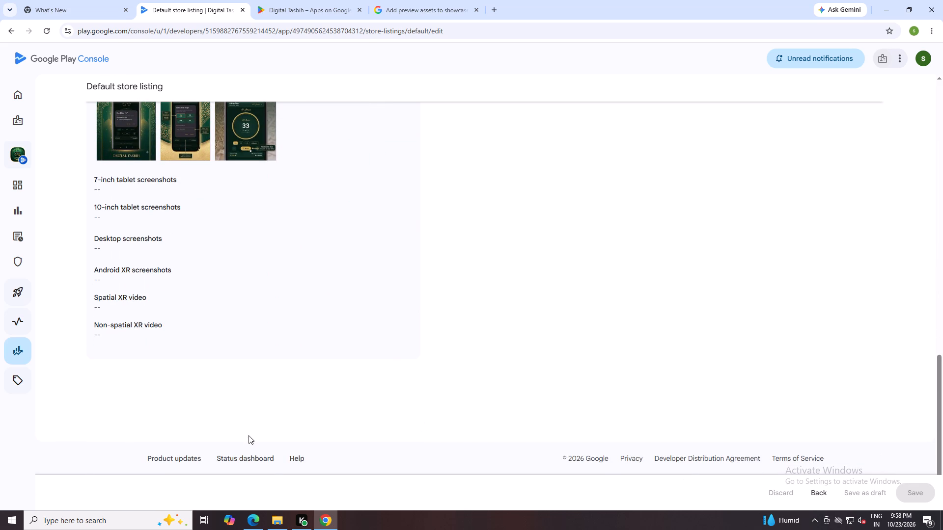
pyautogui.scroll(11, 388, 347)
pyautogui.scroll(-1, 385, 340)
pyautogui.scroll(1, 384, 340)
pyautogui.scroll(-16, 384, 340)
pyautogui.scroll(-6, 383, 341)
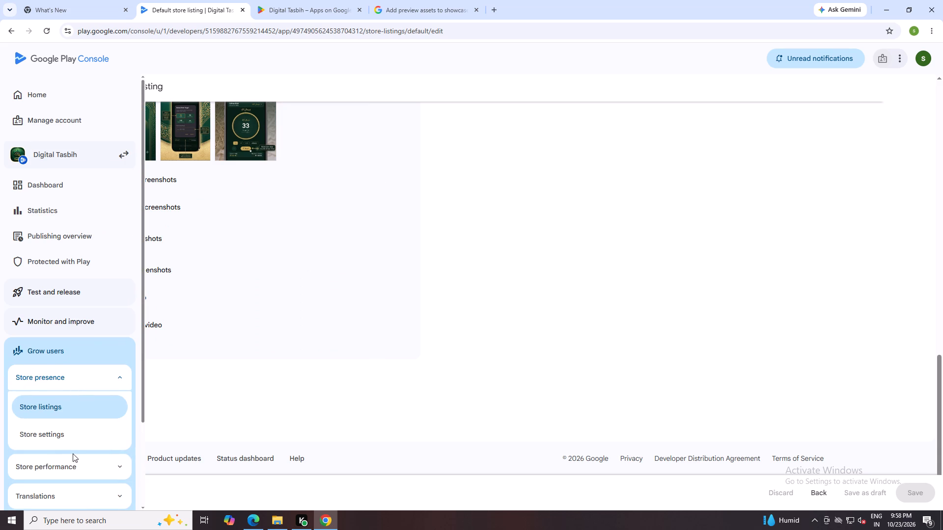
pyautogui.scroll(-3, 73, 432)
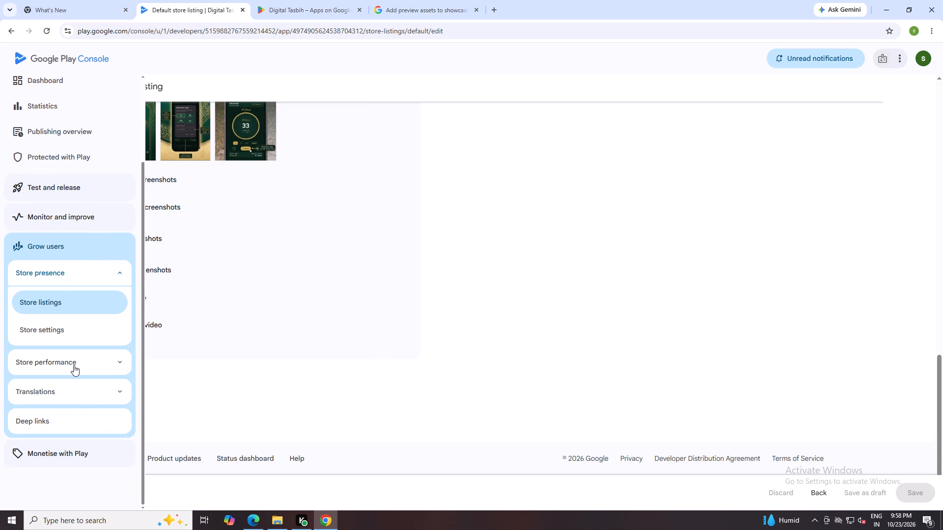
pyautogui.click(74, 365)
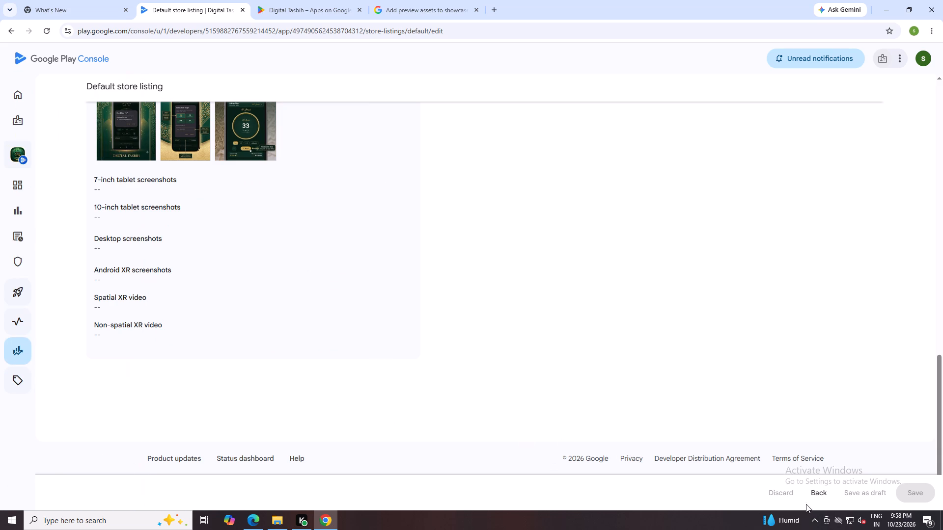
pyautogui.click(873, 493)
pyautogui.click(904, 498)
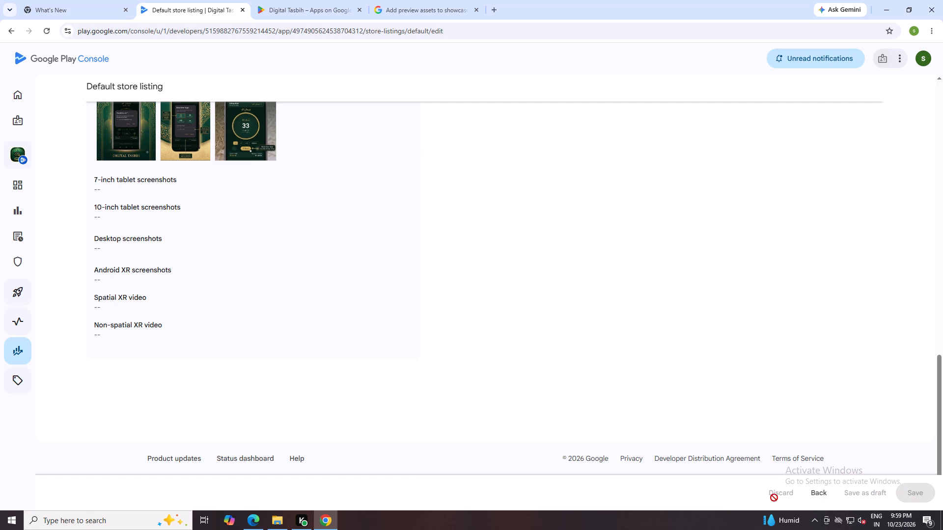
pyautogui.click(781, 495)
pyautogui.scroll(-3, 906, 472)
# Open Digital Tasbih's Deep links page under the user growth section and view its overview.
pyautogui.scroll(-2, 99, 407)
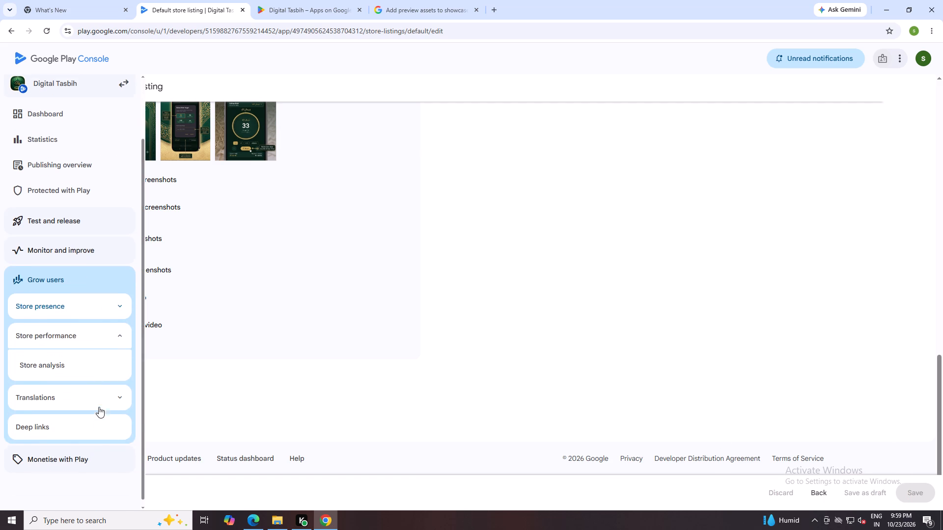
pyautogui.scroll(-2, 99, 407)
pyautogui.click(69, 416)
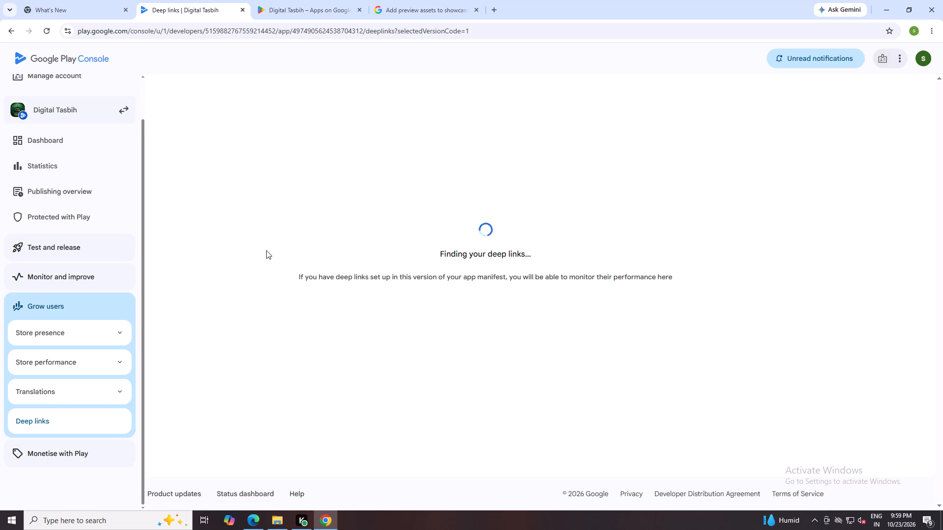
pyautogui.click(625, 160)
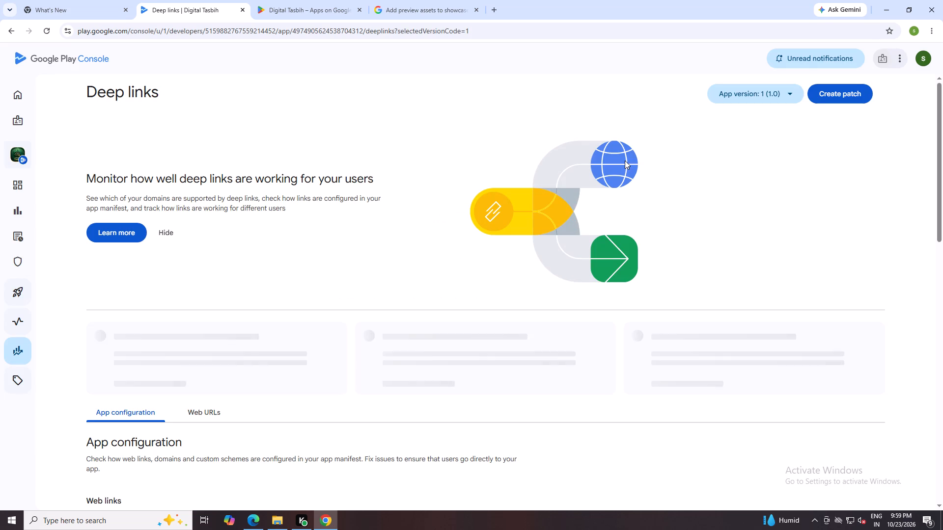
# Leave the Deep links page and go to the developer account's Home page.
pyautogui.click(33, 93)
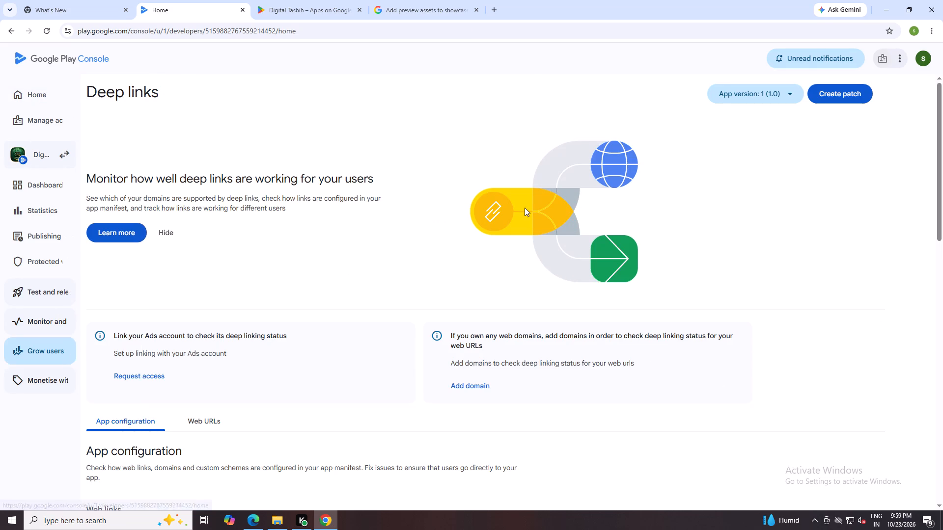
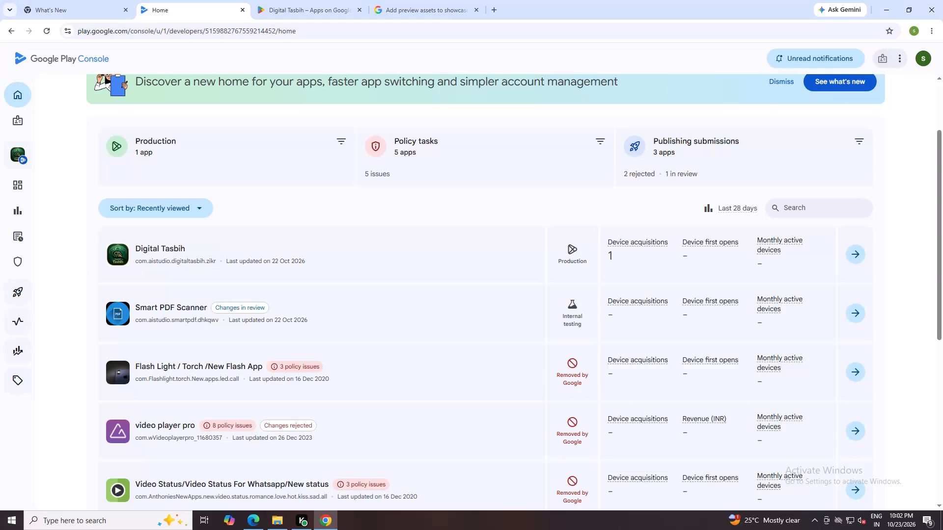
# Open Google AdMob in a new browser tab and look over its Home page's setup tasks and performance cards.
pyautogui.click(493, 6)
pyautogui.write('admob')
pyautogui.press('Right')
pyautogui.press('Return')
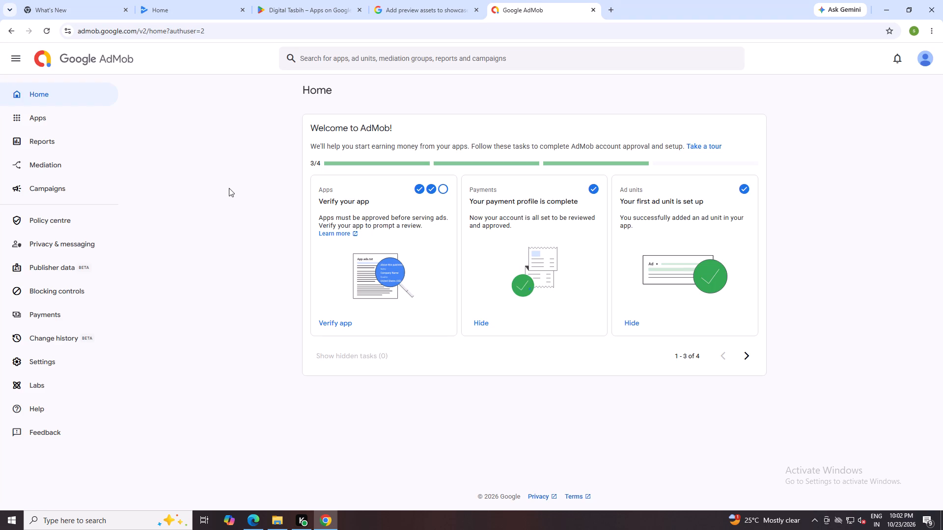
pyautogui.scroll(-5, 478, 267)
pyautogui.scroll(1, 478, 268)
pyautogui.scroll(-9, 478, 268)
# Open Digital Tasbih's app overview in AdMob and review its earnings and ad performance sections.
pyautogui.click(37, 116)
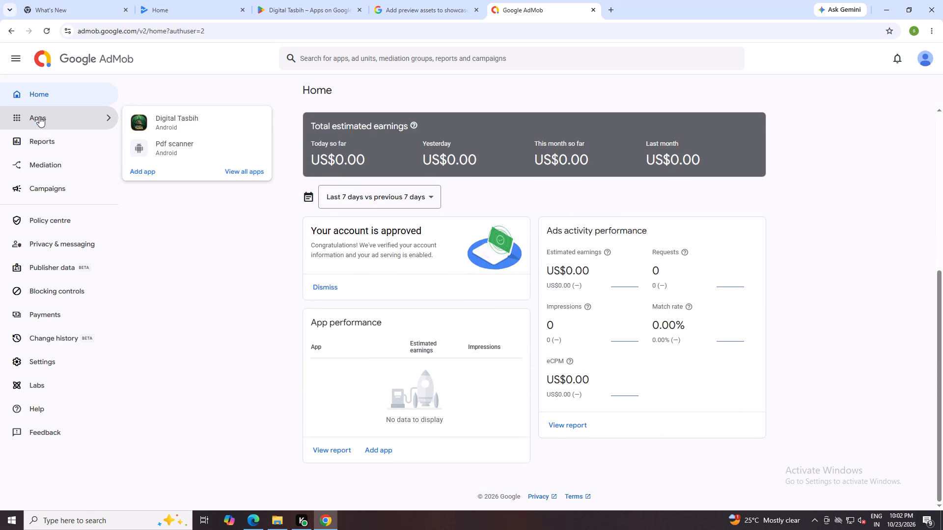
pyautogui.click(180, 124)
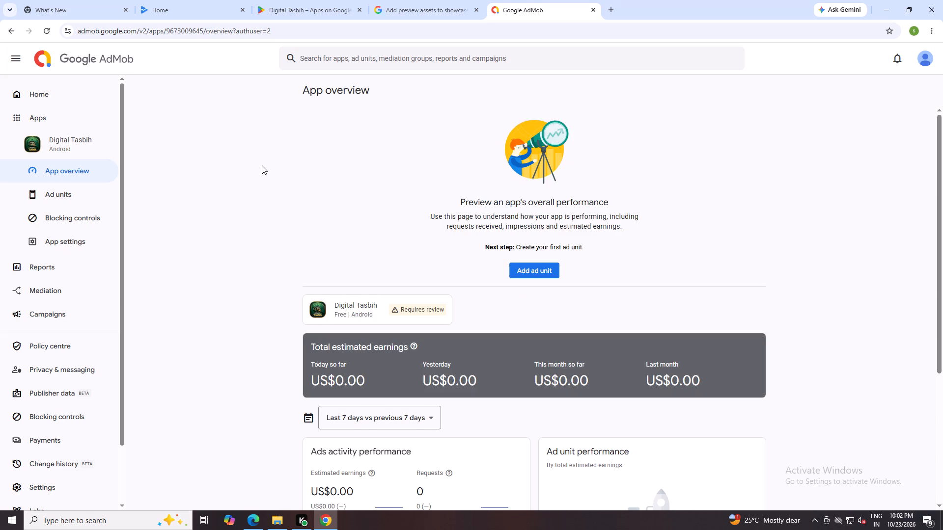
pyautogui.scroll(-14, 263, 166)
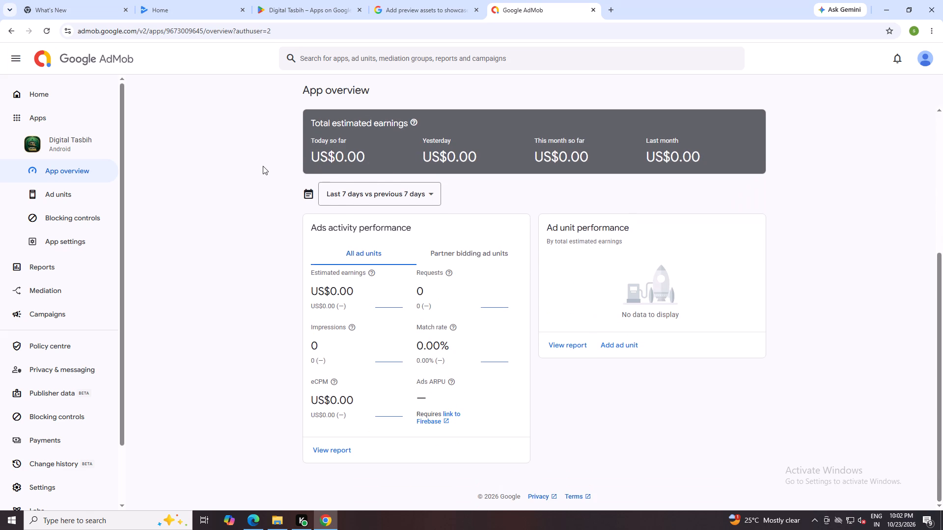
# Open Digital Tasbih's app settings and view the editing options for high-engagement ads and frequency capping.
pyautogui.click(76, 237)
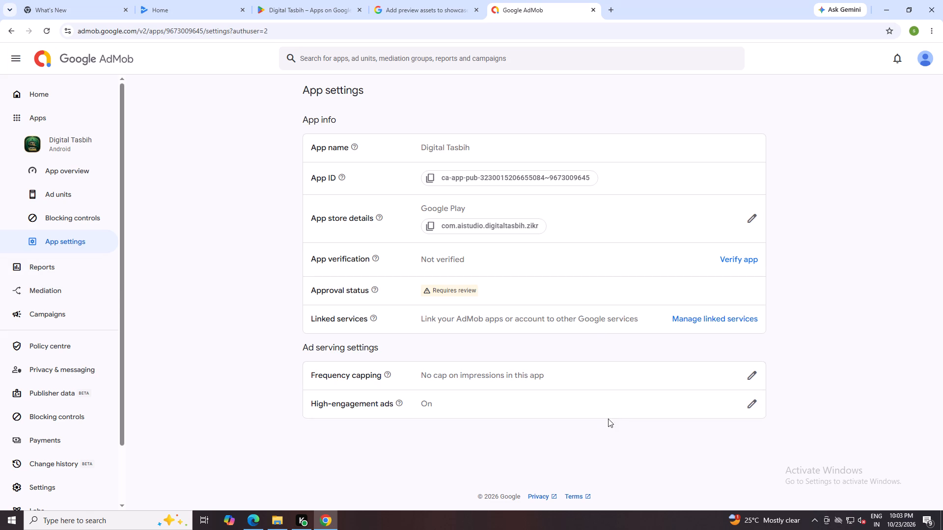
pyautogui.click(747, 403)
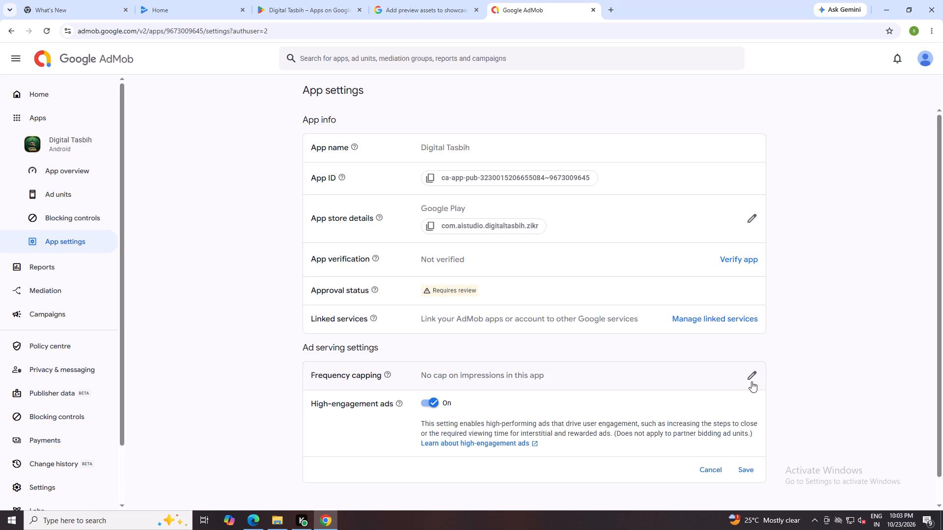
pyautogui.click(751, 381)
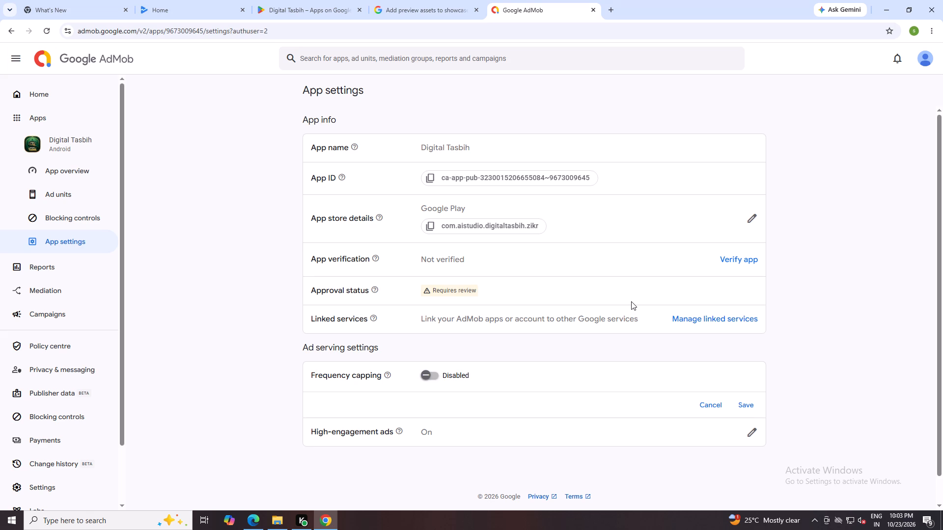
pyautogui.scroll(5, 482, 249)
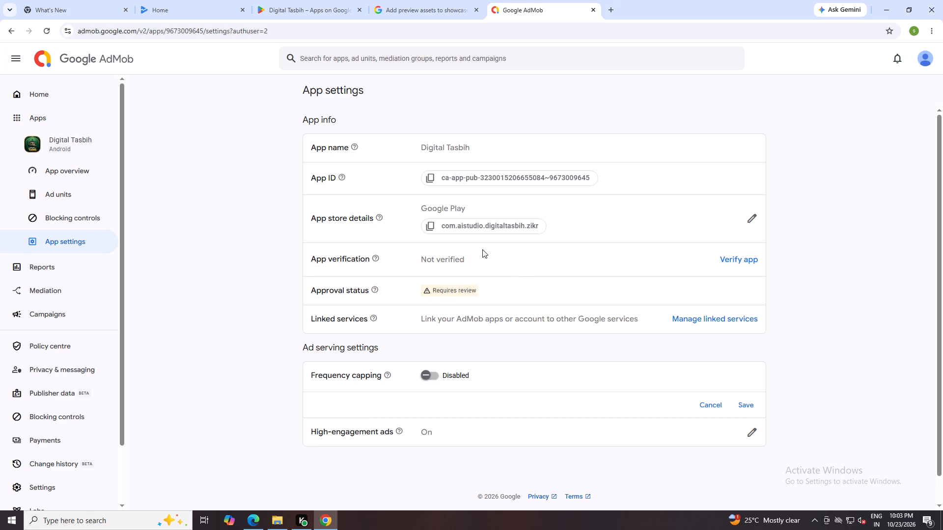
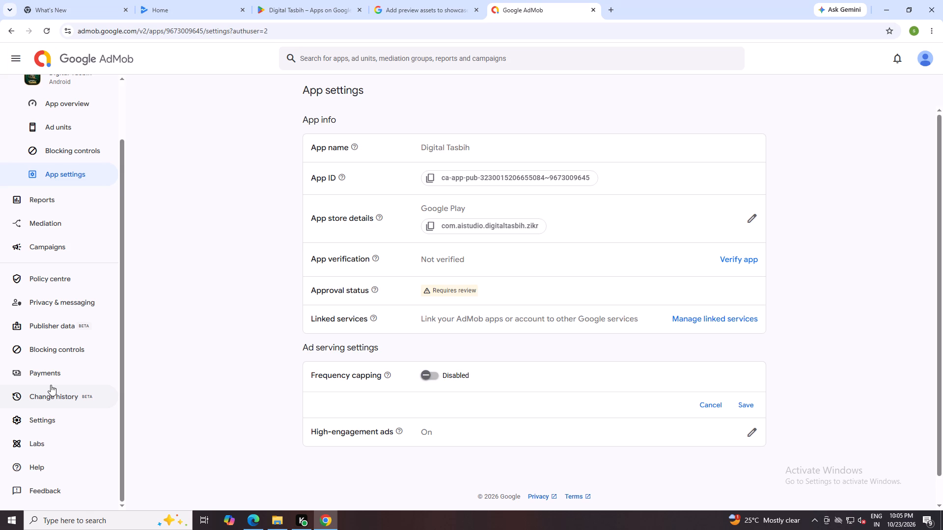
# Switch to the Play Console tab, open Digital Tasbih, and look over its Store listings page under Grow users.
pyautogui.click(153, 0)
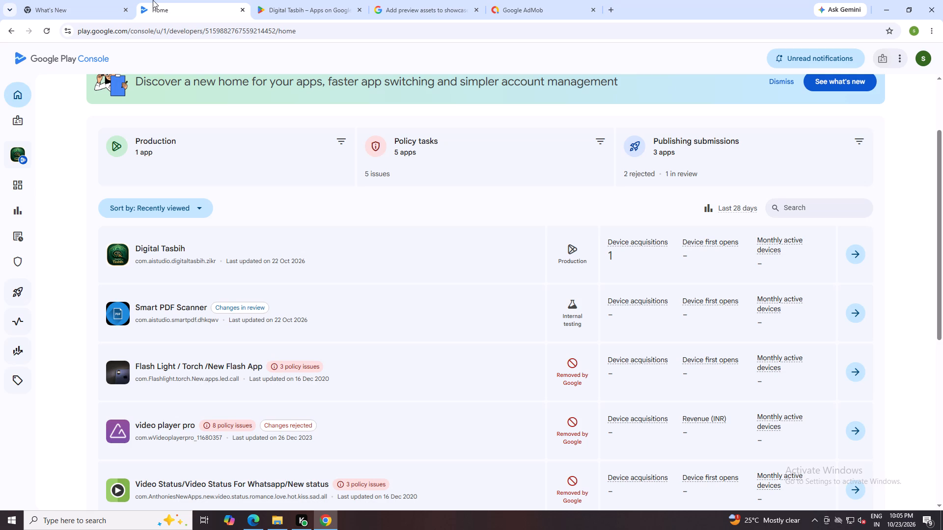
pyautogui.click(96, 246)
pyautogui.click(116, 253)
pyautogui.click(860, 260)
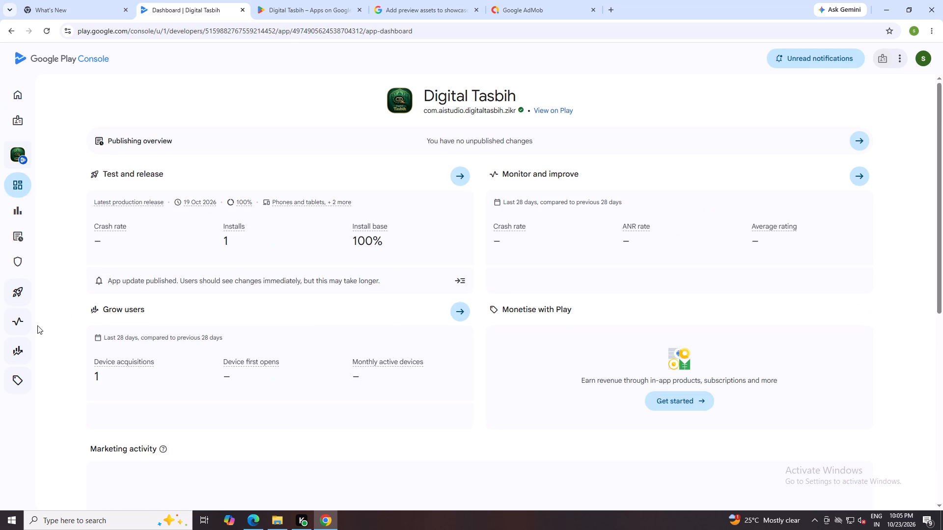
pyautogui.click(38, 355)
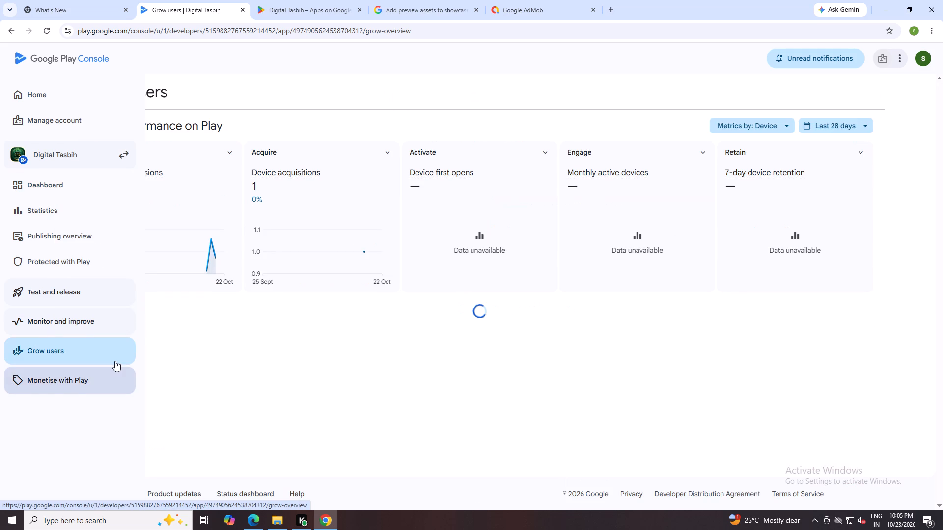
pyautogui.scroll(-2, 73, 393)
pyautogui.click(64, 337)
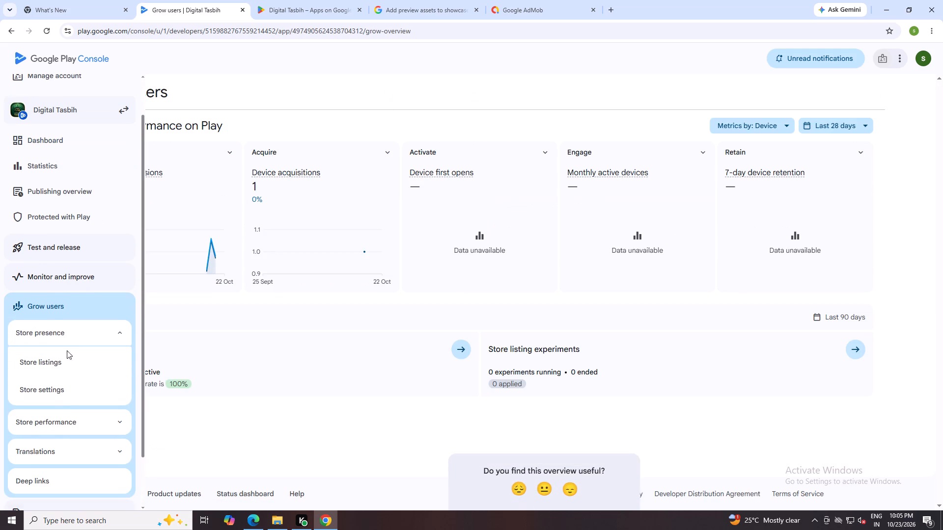
pyautogui.click(63, 367)
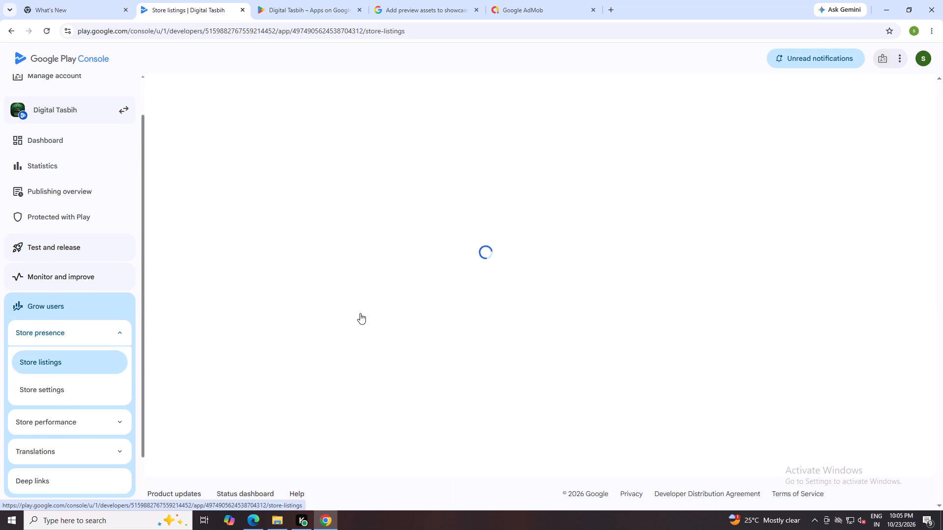
pyautogui.scroll(-1, 602, 385)
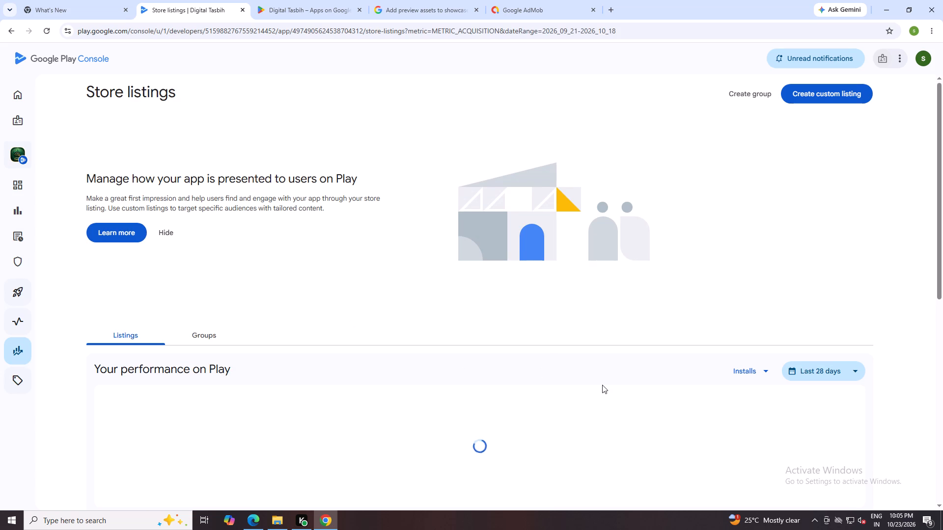
pyautogui.scroll(-5, 741, 362)
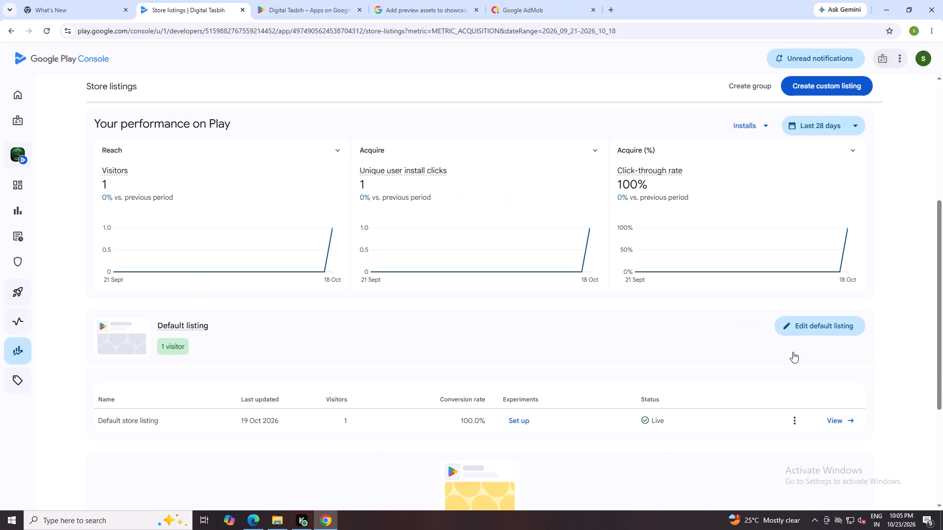
# Open Digital Tasbih's default store listing for editing and review its text, visual and device assets.
pyautogui.click(820, 279)
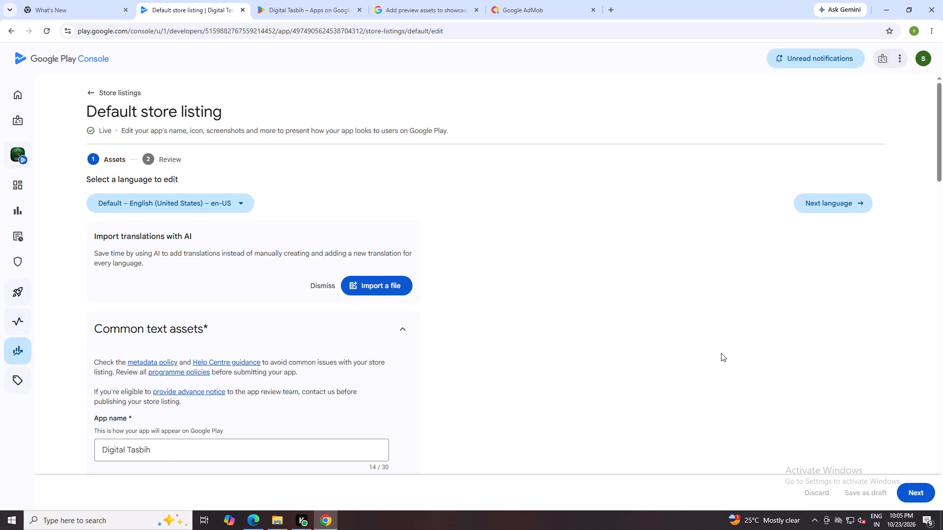
pyautogui.scroll(-15, 668, 317)
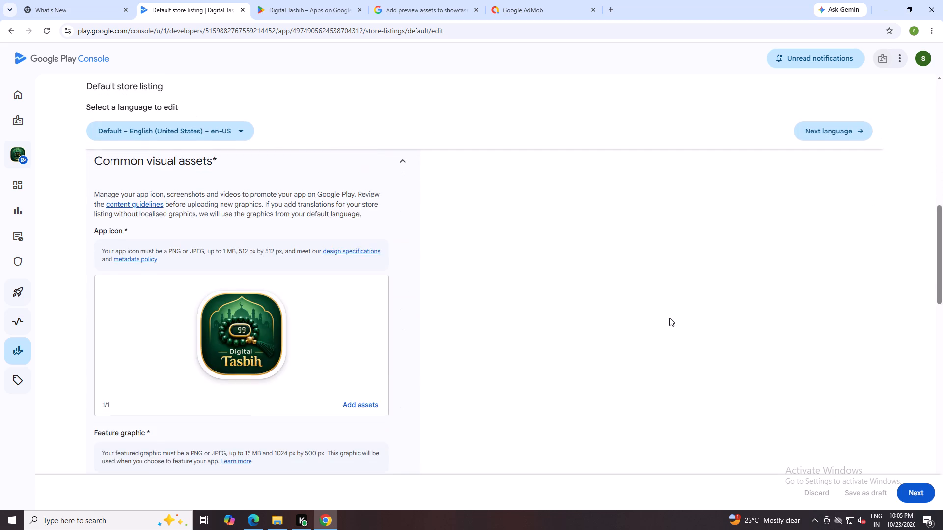
pyautogui.scroll(-8, 669, 318)
pyautogui.scroll(-13, 681, 317)
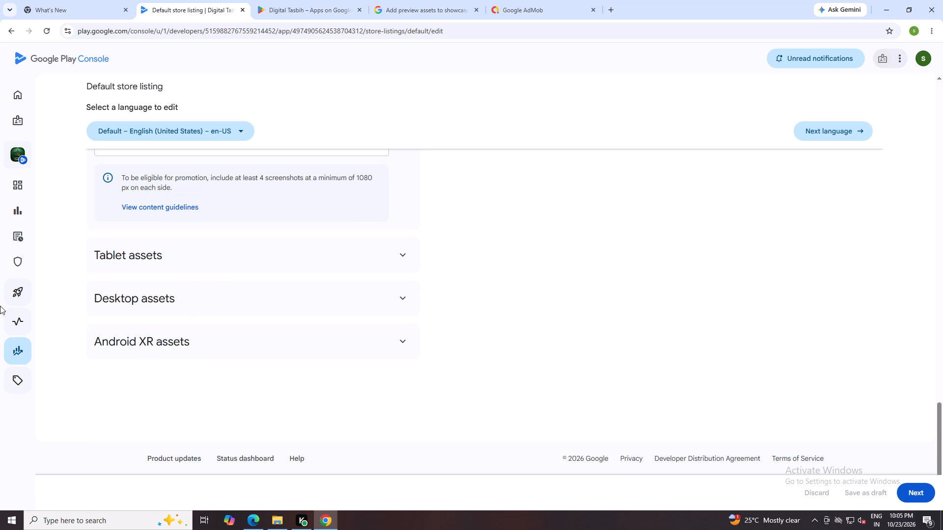
# Open Digital Tasbih's Store settings and review the app category, contact details and external marketing sections.
pyautogui.scroll(-1, 74, 426)
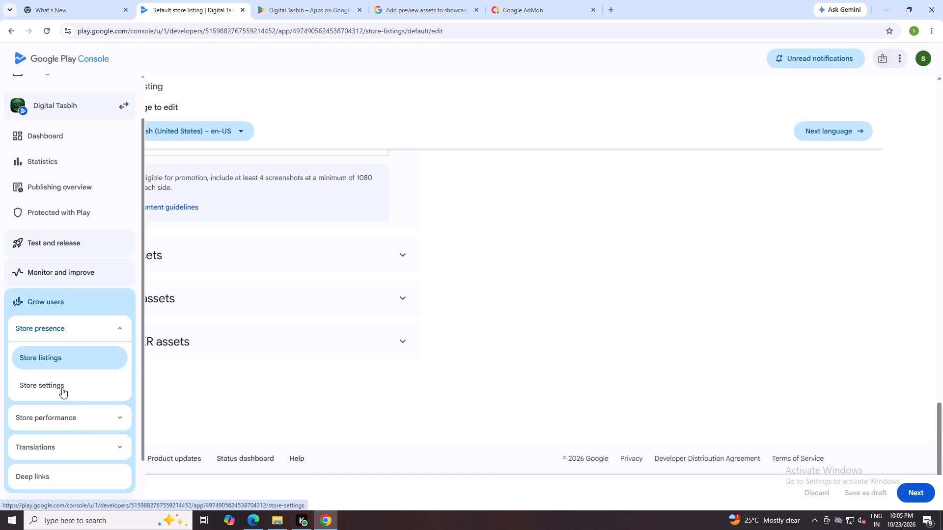
pyautogui.click(90, 420)
pyautogui.scroll(-3, 76, 420)
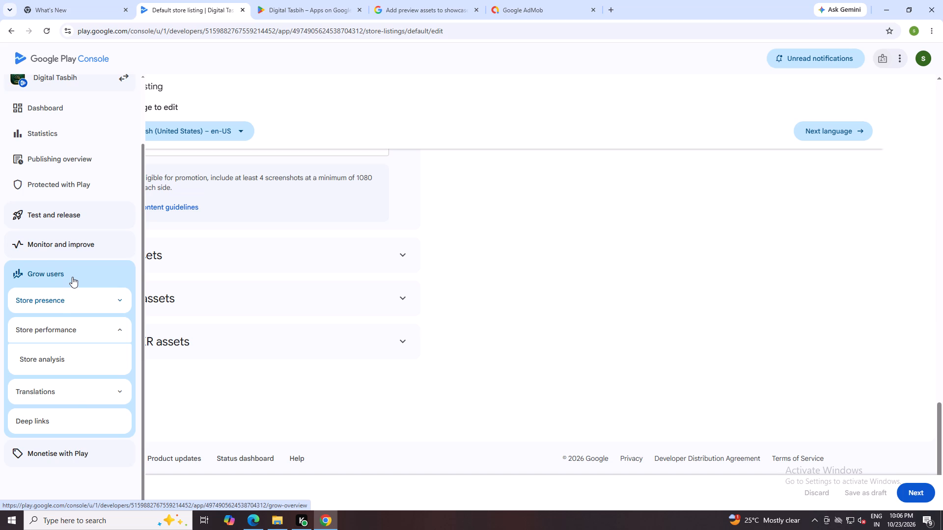
pyautogui.click(82, 328)
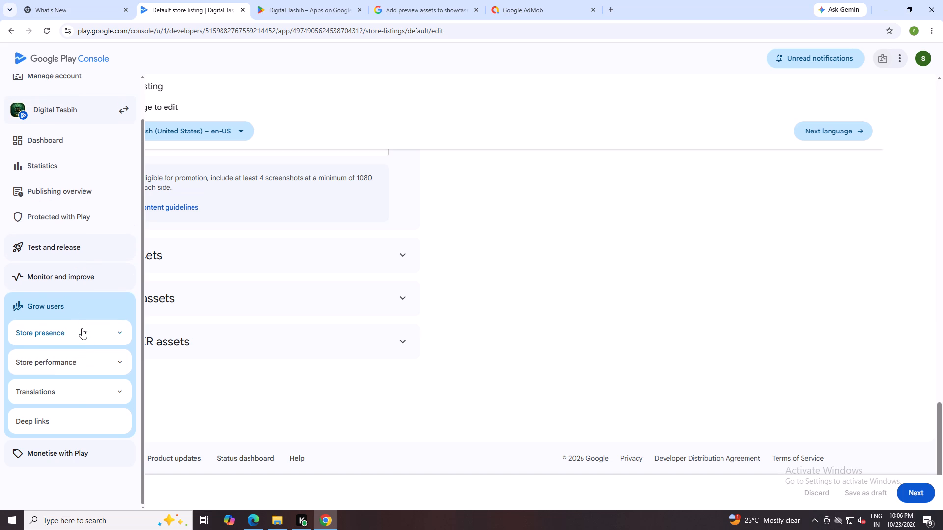
pyautogui.click(78, 339)
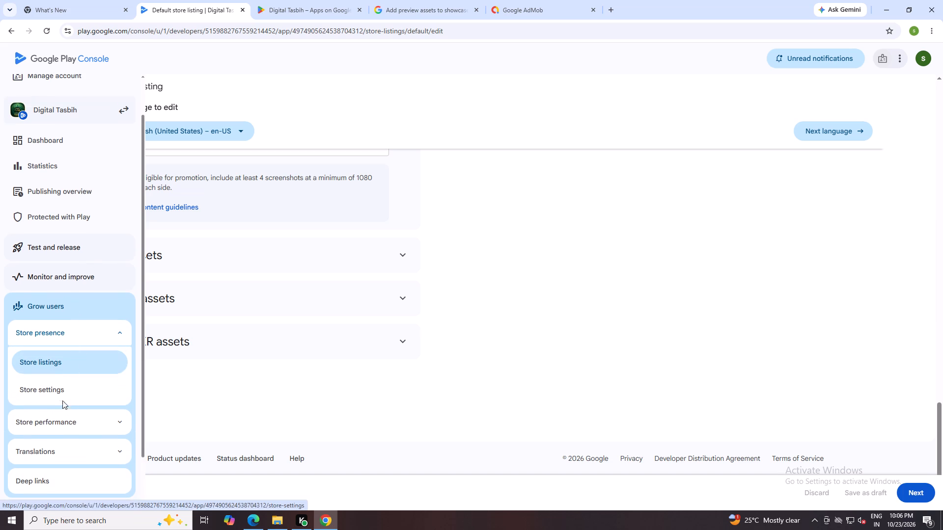
pyautogui.click(51, 387)
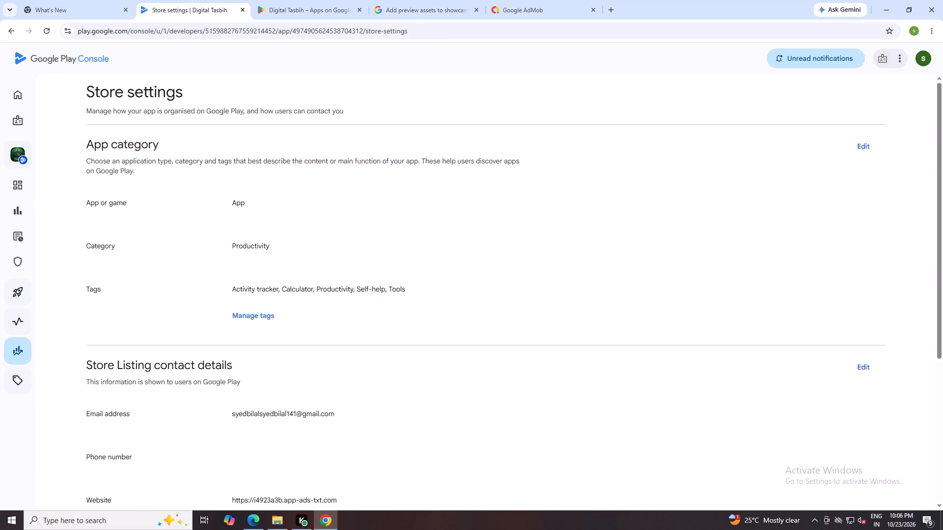
pyautogui.scroll(-6, 512, 361)
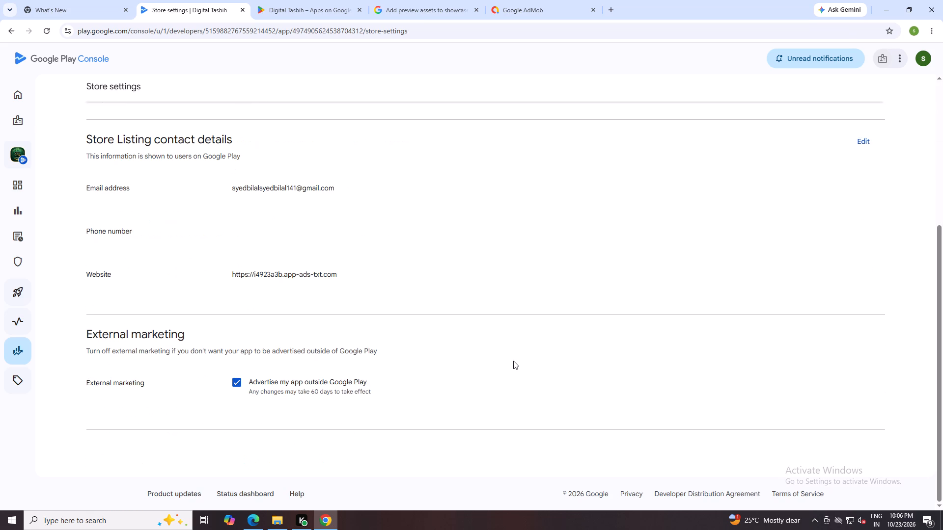
pyautogui.click(293, 274)
pyautogui.moveTo(228, 274); pyautogui.dragTo(346, 274)
pyautogui.rightClick(302, 276)
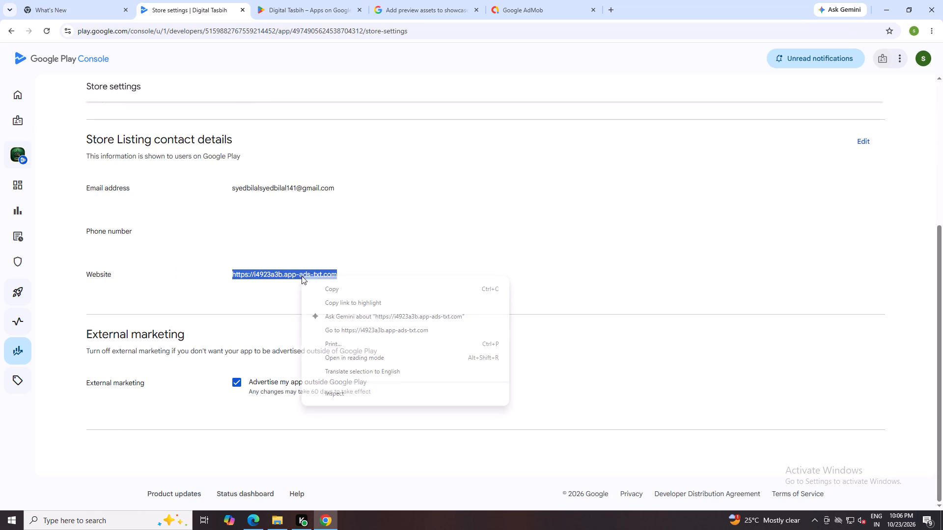
pyautogui.click(340, 294)
pyautogui.click(613, 9)
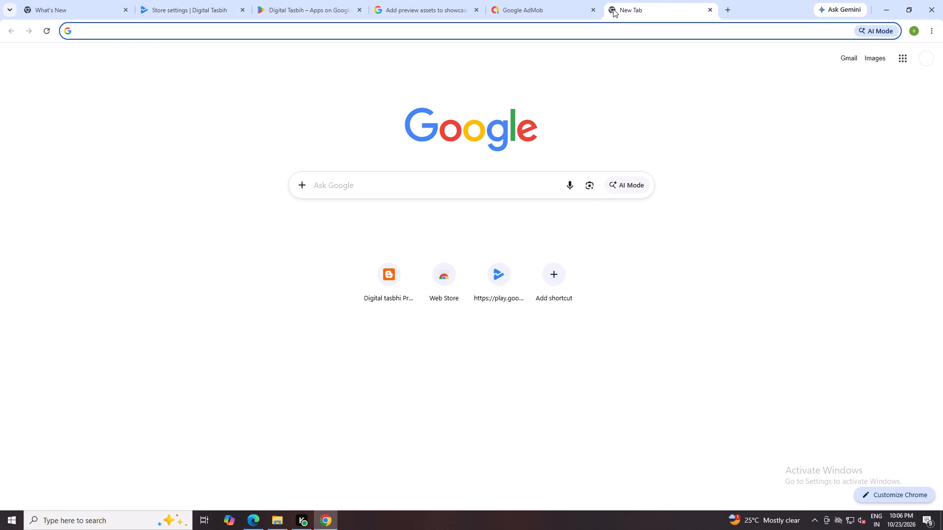
pyautogui.hotkey('ctrl', 'v')
pyautogui.press('Return')
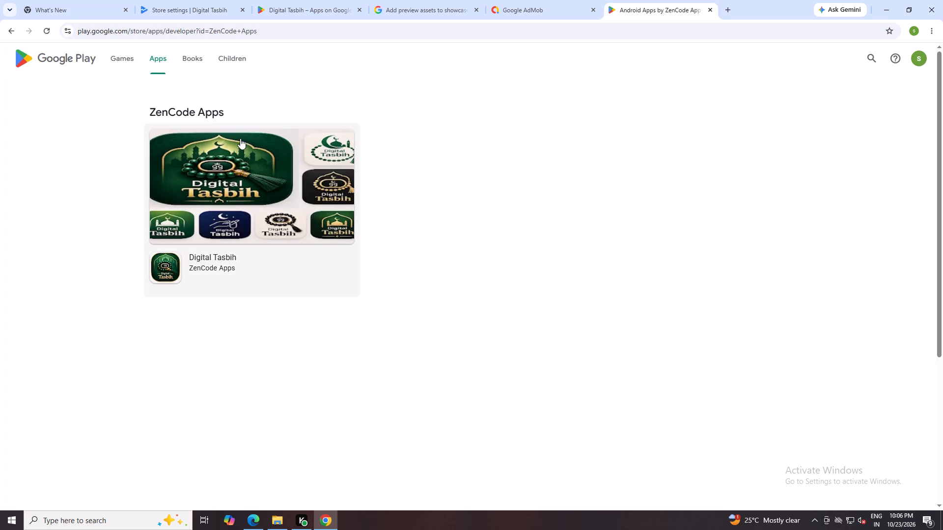
# View Digital Tasbih's public Google Play page from the ZenCode Apps developer page, and go back.
pyautogui.click(233, 234)
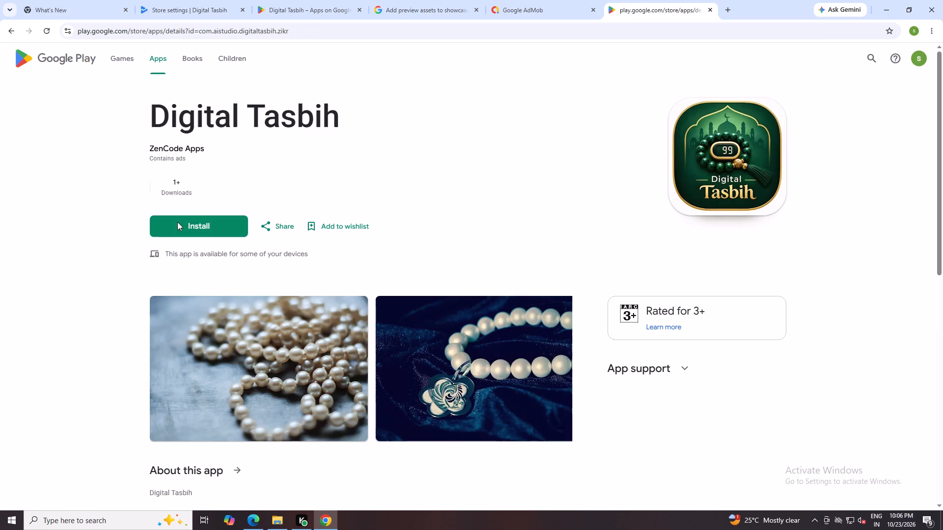
pyautogui.click(10, 28)
pyautogui.click(10, 28)
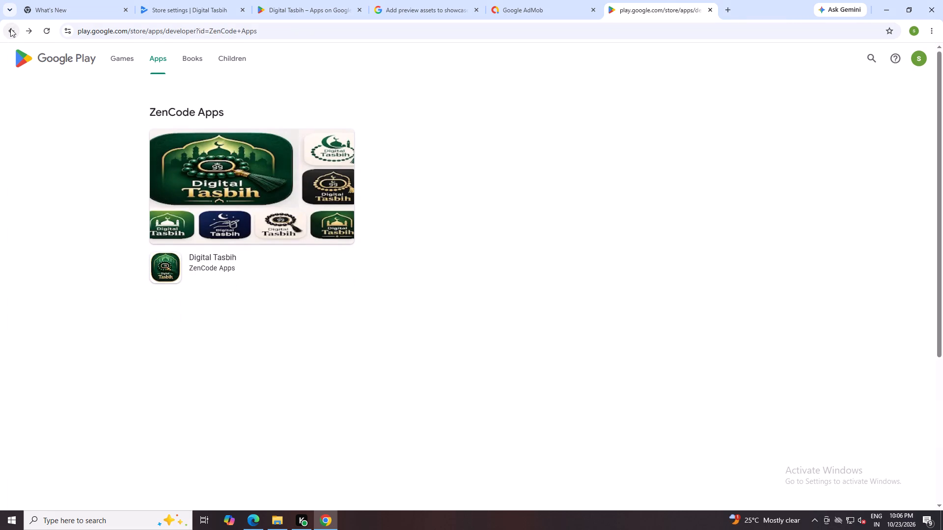
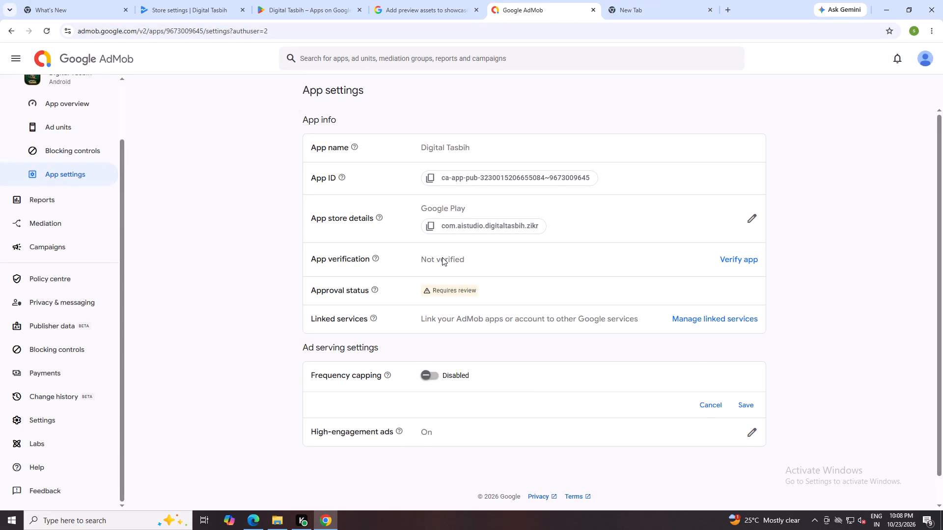
# Review Digital Tasbih's AdMob app settings, copy its package name and expand the app store details.
pyautogui.scroll(-4, 649, 287)
pyautogui.scroll(5, 668, 301)
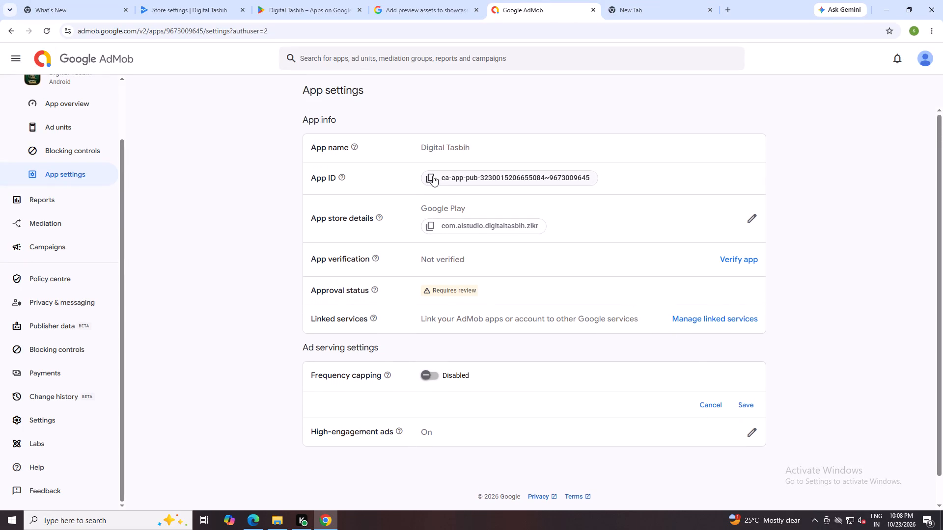
pyautogui.click(502, 224)
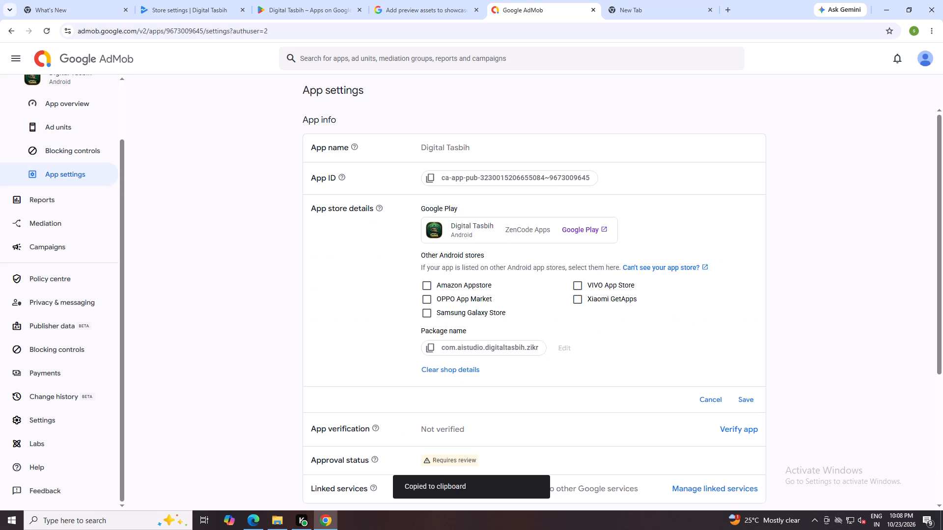
# Start app verification for Digital Tasbih from its AdMob app settings.
pyautogui.scroll(-1, 629, 255)
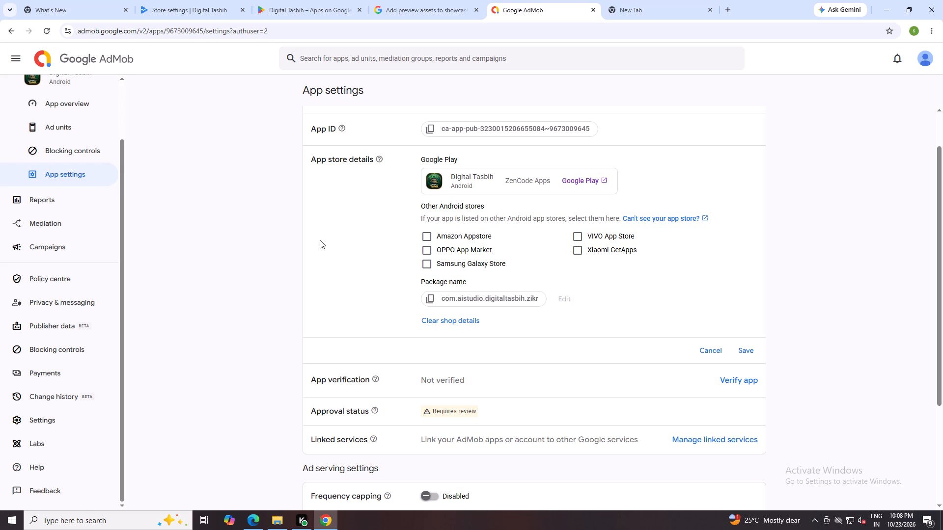
pyautogui.click(753, 380)
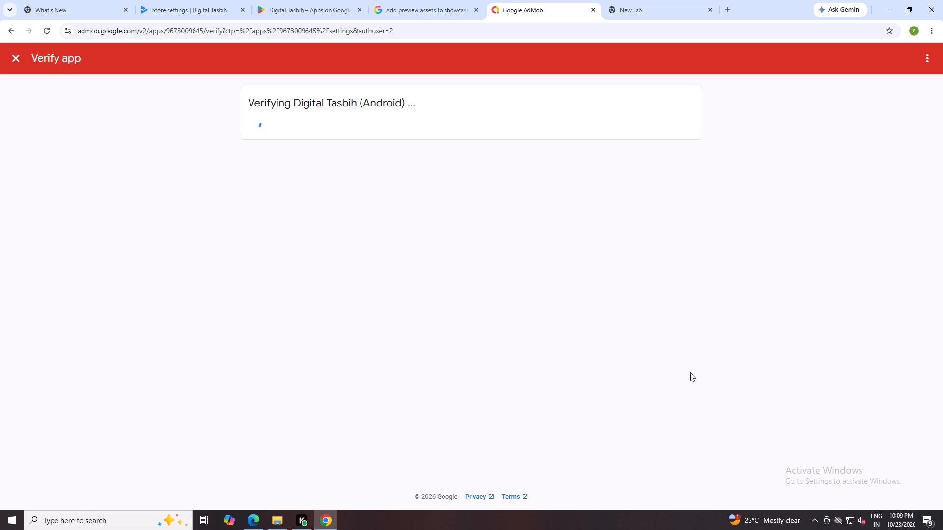
# Copy the google.com code snippet from the app-ads.txt setup instructions for Digital Tasbih.
pyautogui.scroll(-2, 624, 352)
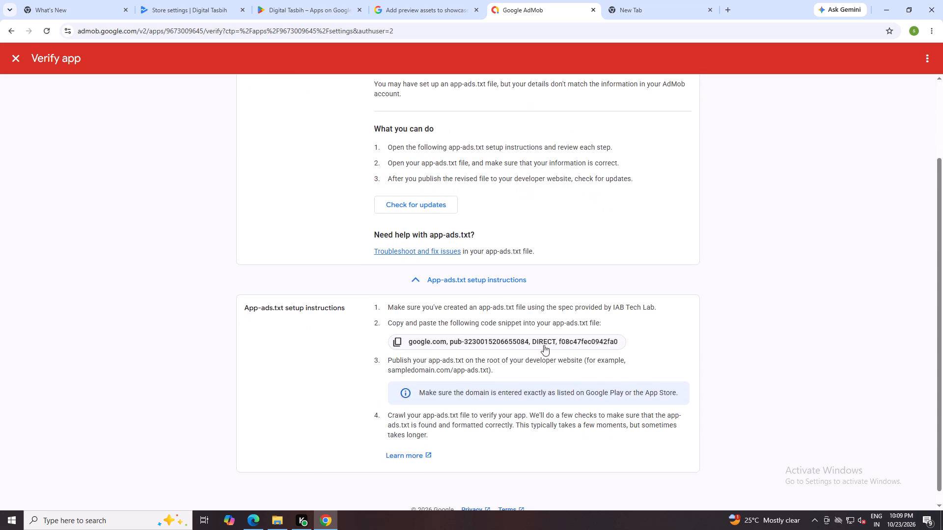
pyautogui.click(400, 342)
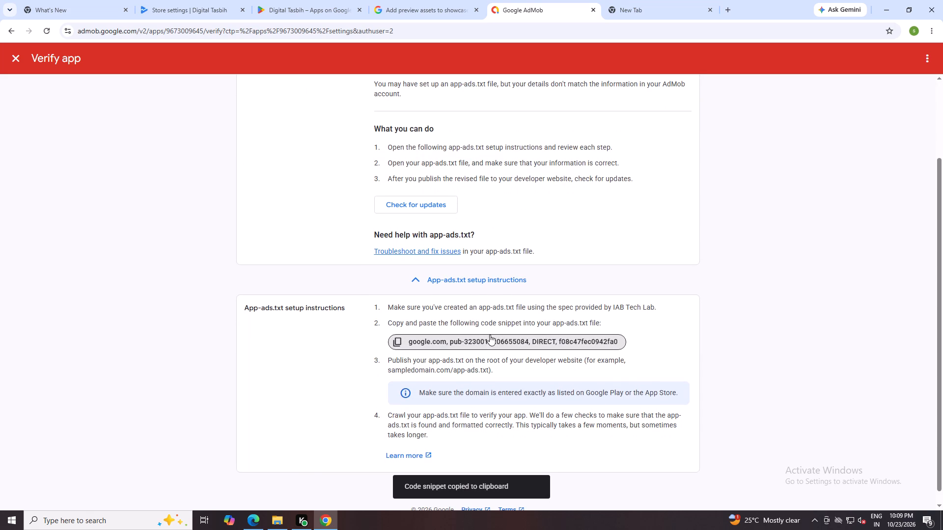
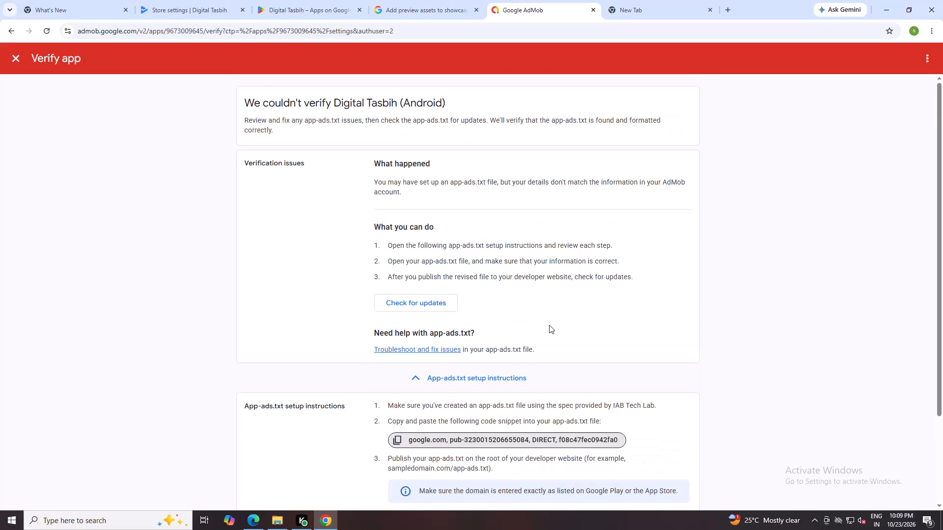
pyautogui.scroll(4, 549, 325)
# Search for "sites.google.com new", open the Google Sites start page from the results and dismiss its welcome message.
pyautogui.click(608, 0)
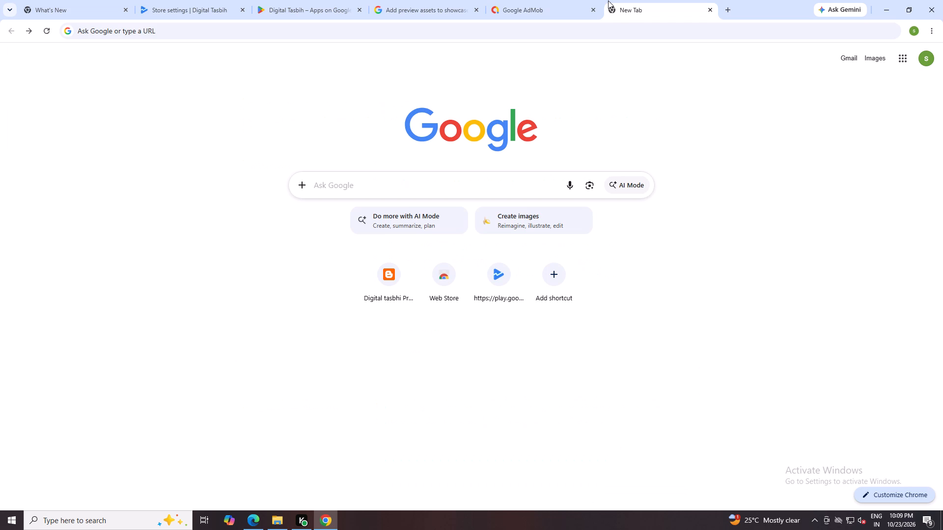
pyautogui.write('sites')
pyautogui.click(514, 32)
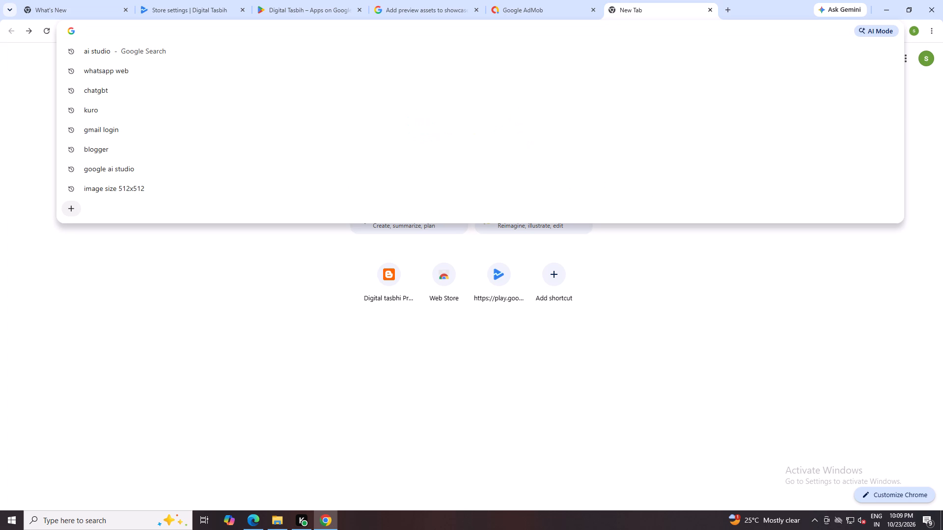
pyautogui.write('sites')
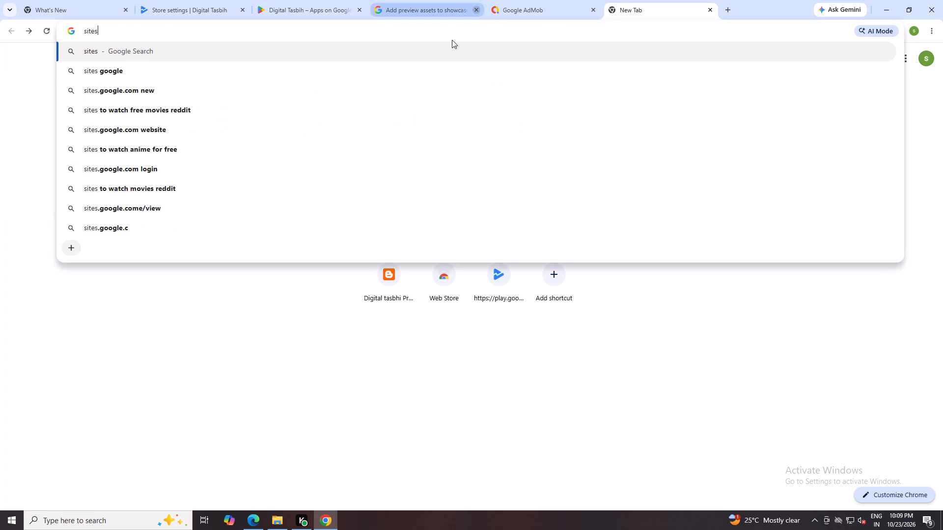
pyautogui.click(179, 89)
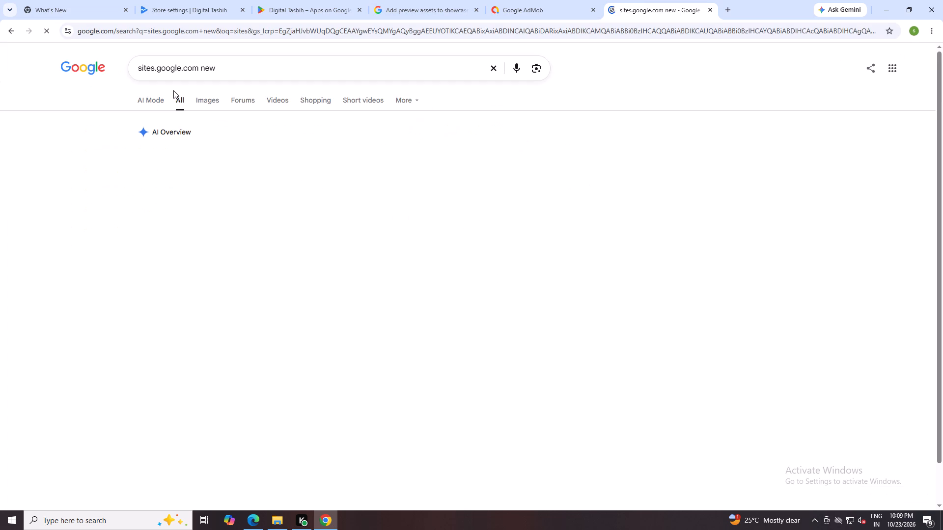
pyautogui.click(213, 370)
pyautogui.click(212, 364)
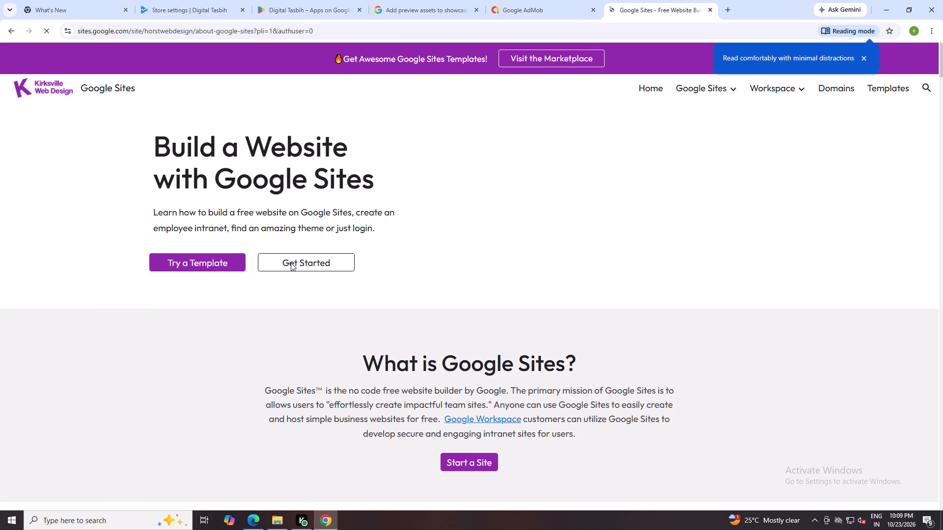
pyautogui.click(310, 263)
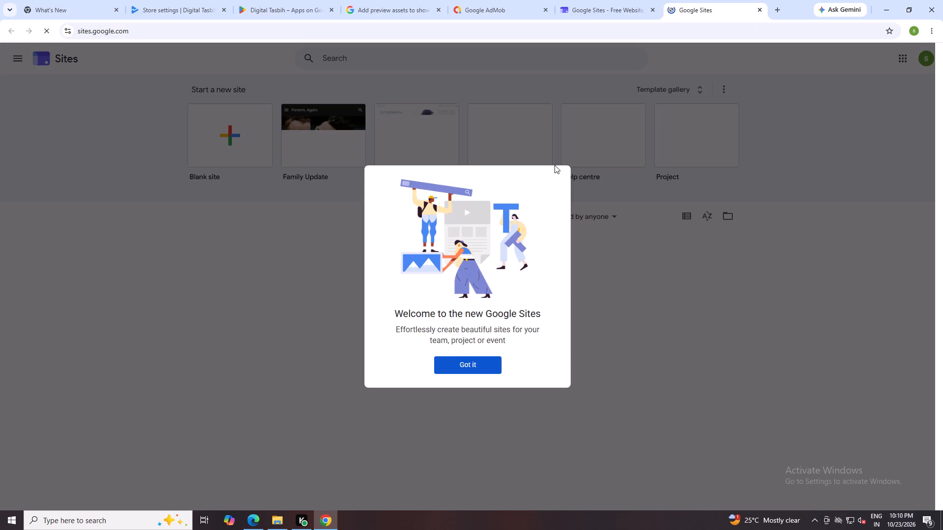
pyautogui.click(459, 358)
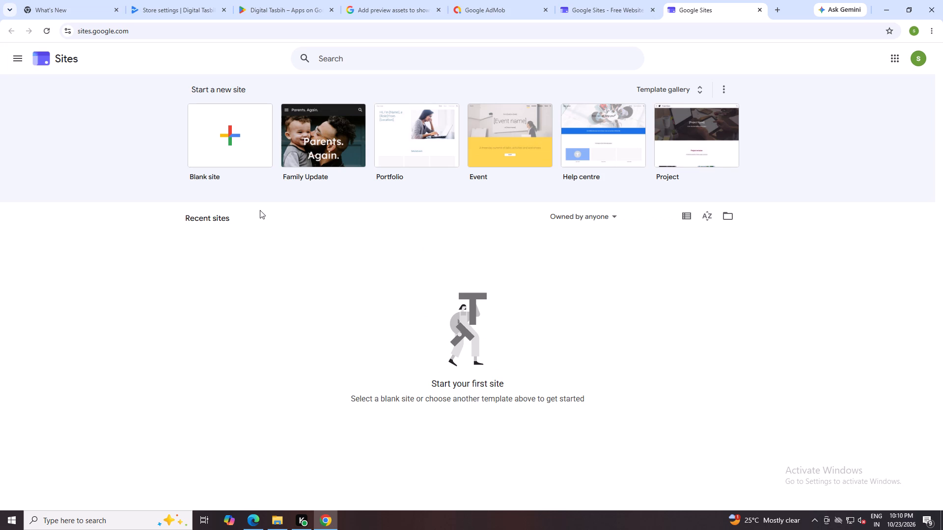
# Go from the Digital Tasbhi privacy policy blog to its Blogger dashboard and open the settings of the digital tasbi blog.
pyautogui.click(779, 14)
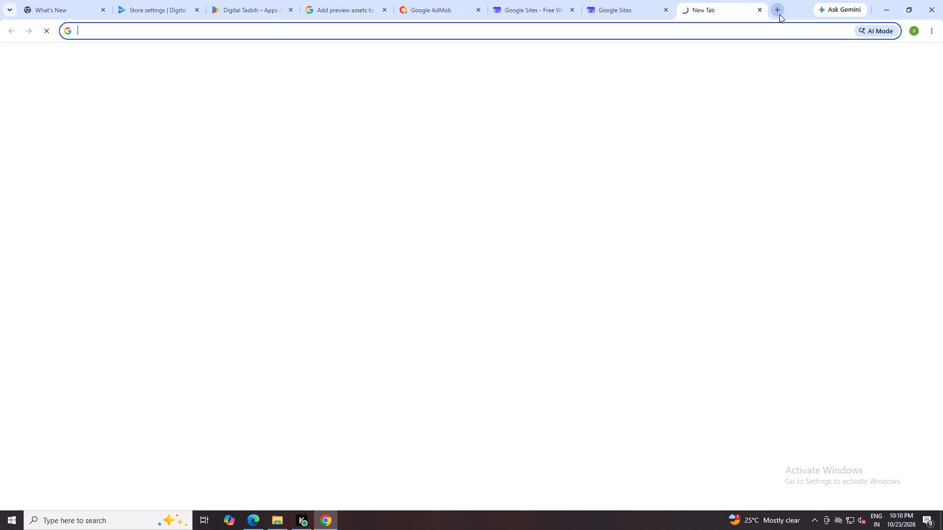
pyautogui.click(368, 271)
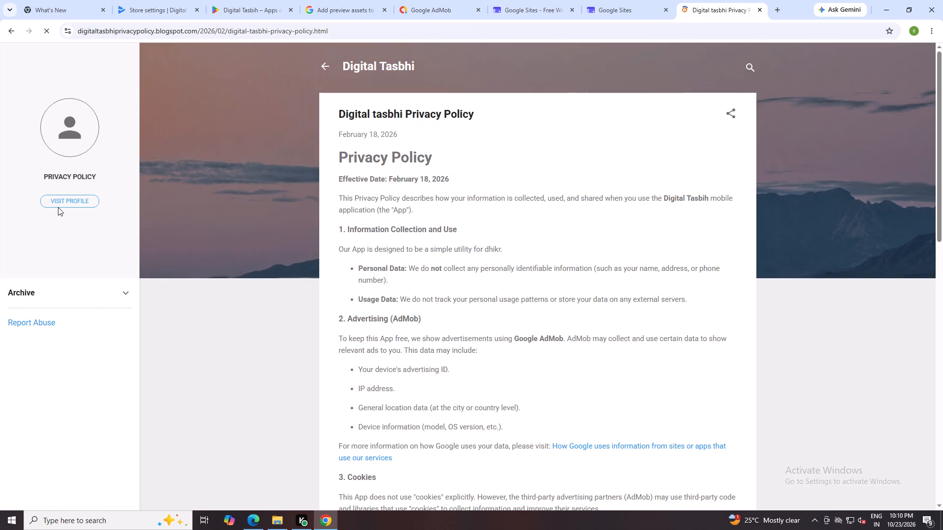
pyautogui.click(73, 146)
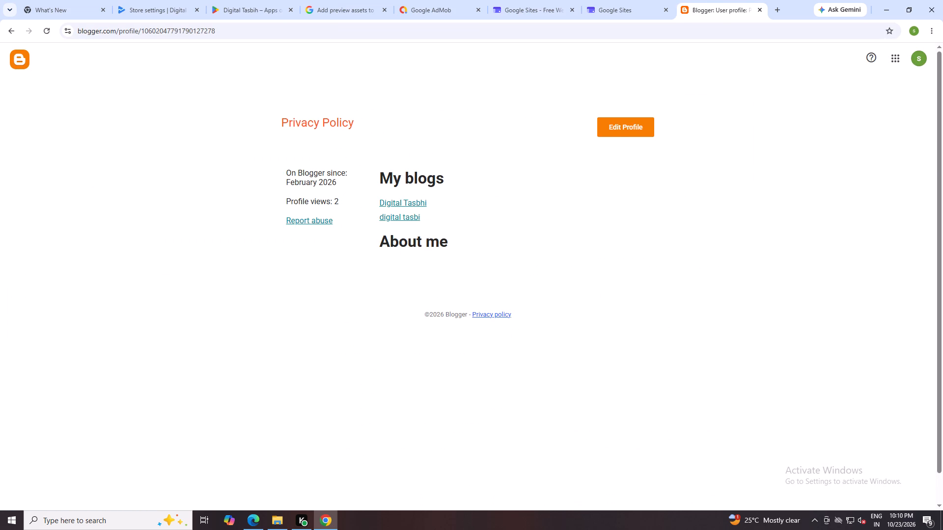
pyautogui.click(335, 119)
pyautogui.click(12, 63)
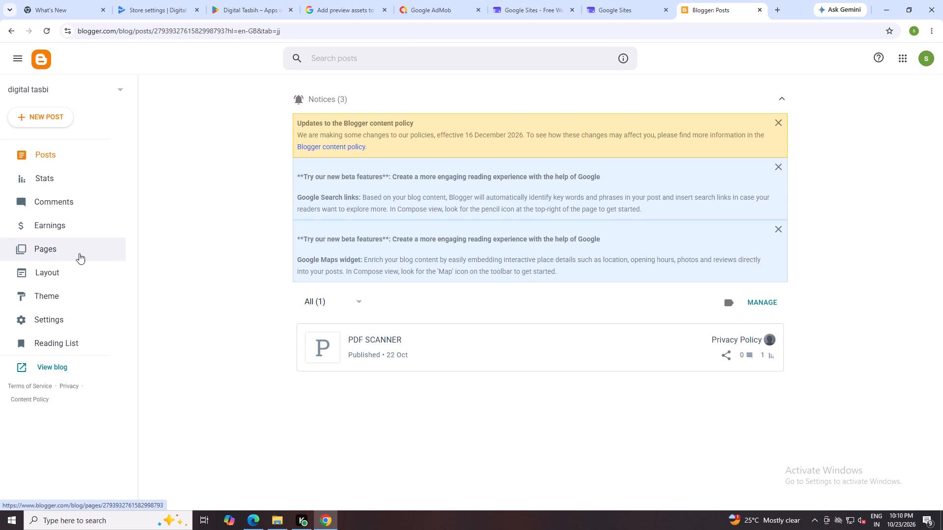
pyautogui.click(77, 97)
pyautogui.click(62, 120)
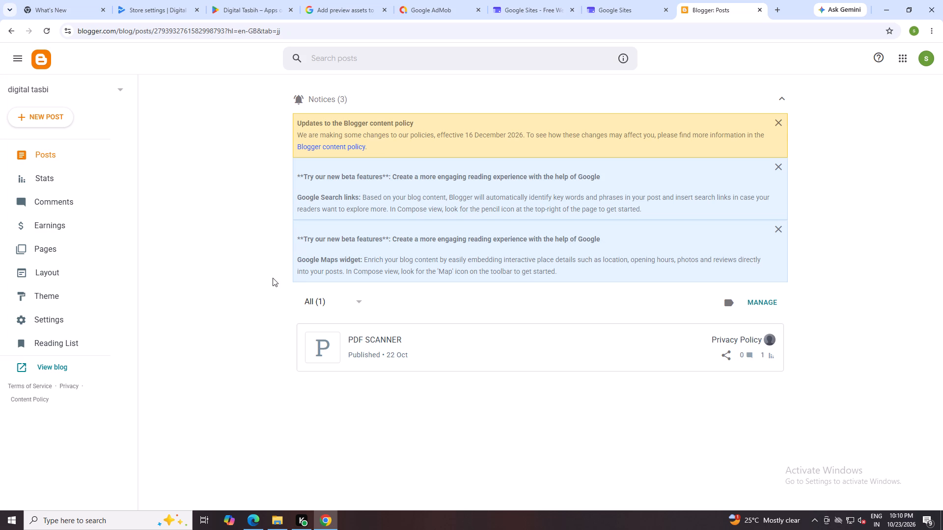
pyautogui.click(76, 321)
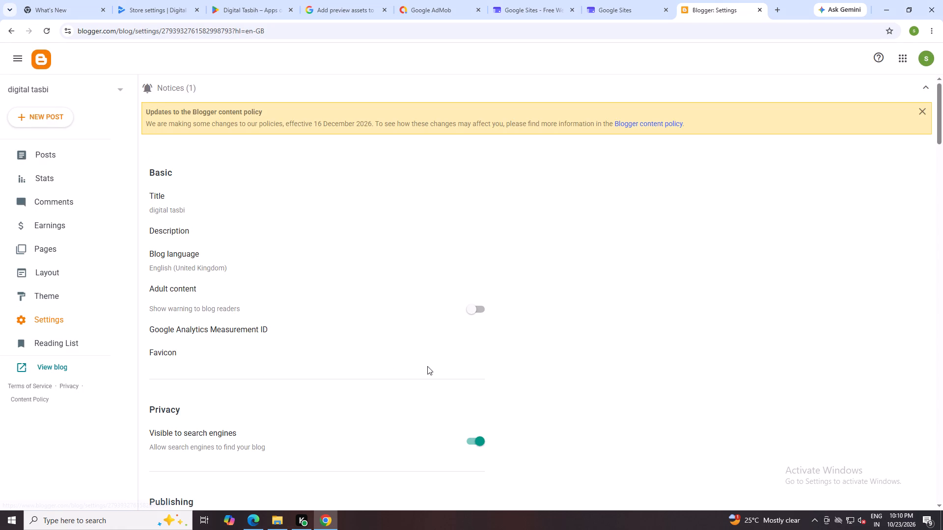
# Look through the digital tasbi blog's settings to find the custom ads.txt entry under Monetisation.
pyautogui.scroll(-3, 427, 364)
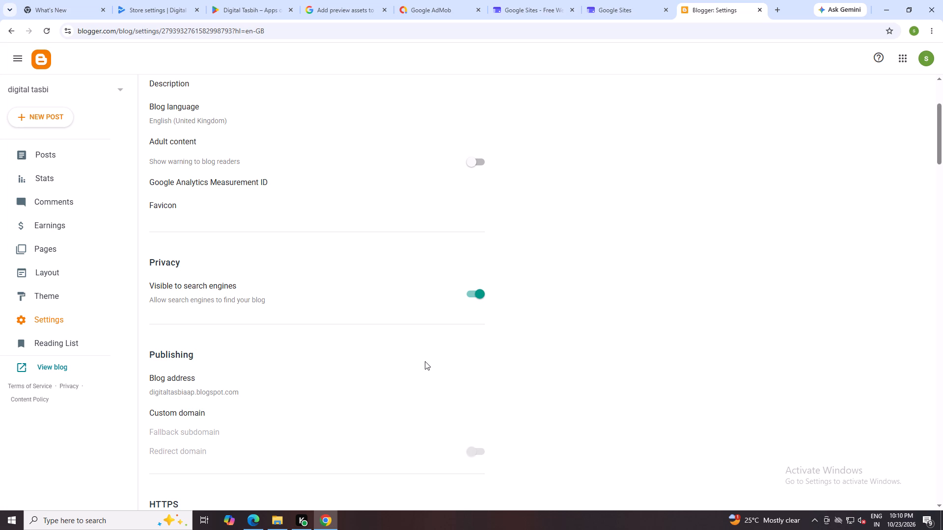
pyautogui.scroll(-3, 425, 361)
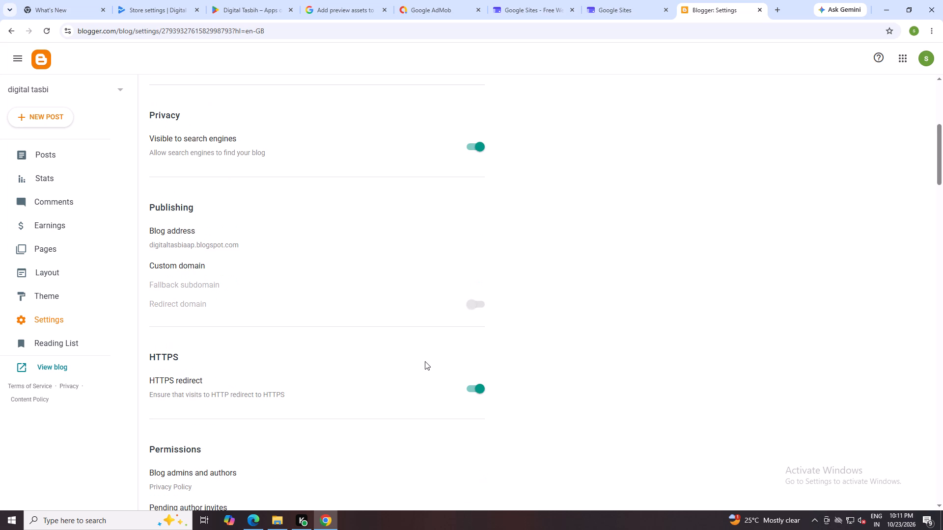
pyautogui.scroll(-16, 425, 361)
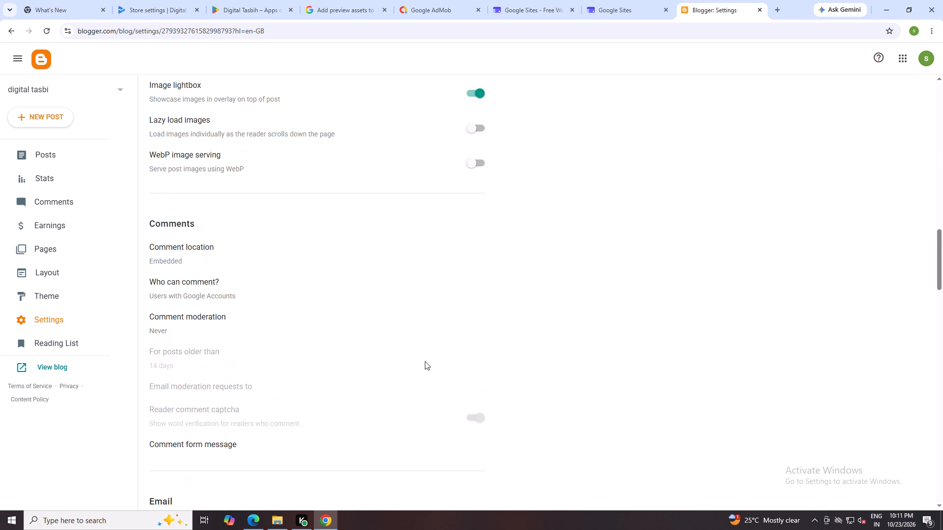
pyautogui.scroll(2, 425, 361)
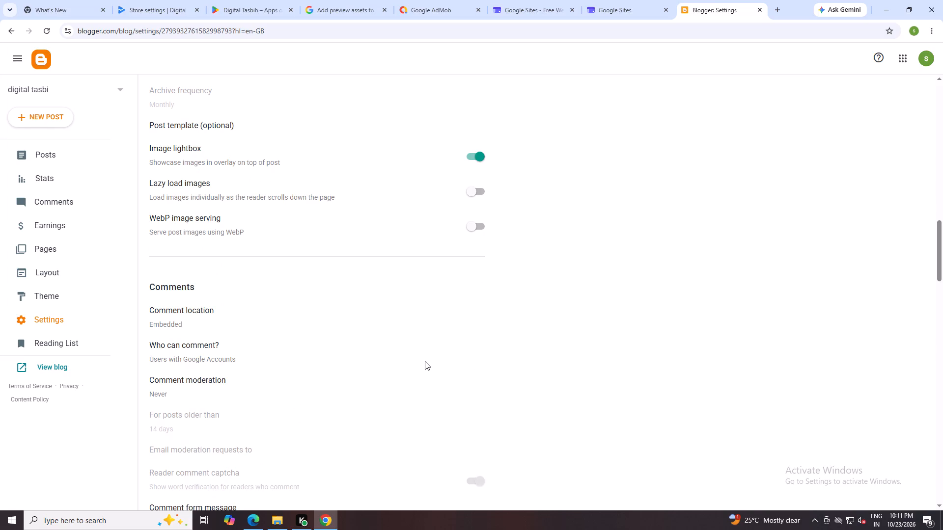
pyautogui.scroll(-6, 425, 361)
pyautogui.scroll(-20, 425, 361)
pyautogui.scroll(-2, 425, 360)
pyautogui.scroll(1, 425, 360)
pyautogui.scroll(-4, 425, 360)
pyautogui.scroll(3, 425, 360)
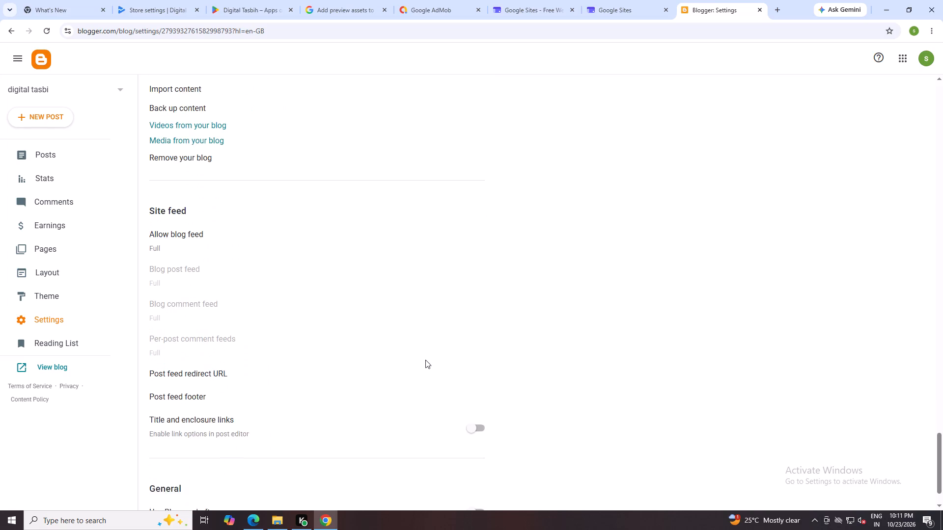
pyautogui.scroll(2, 425, 360)
pyautogui.scroll(-2, 425, 360)
pyautogui.scroll(1, 425, 360)
pyautogui.scroll(-14, 425, 360)
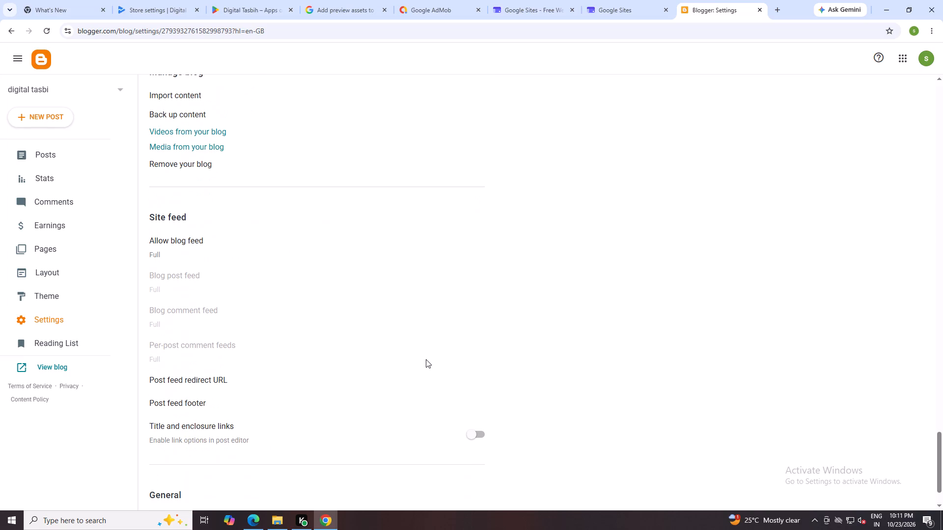
pyautogui.scroll(3, 426, 359)
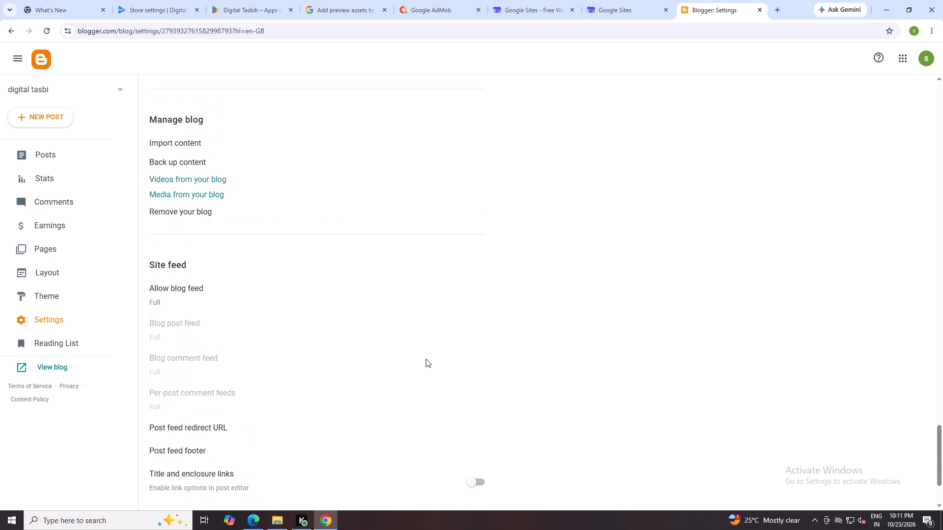
pyautogui.scroll(10, 426, 359)
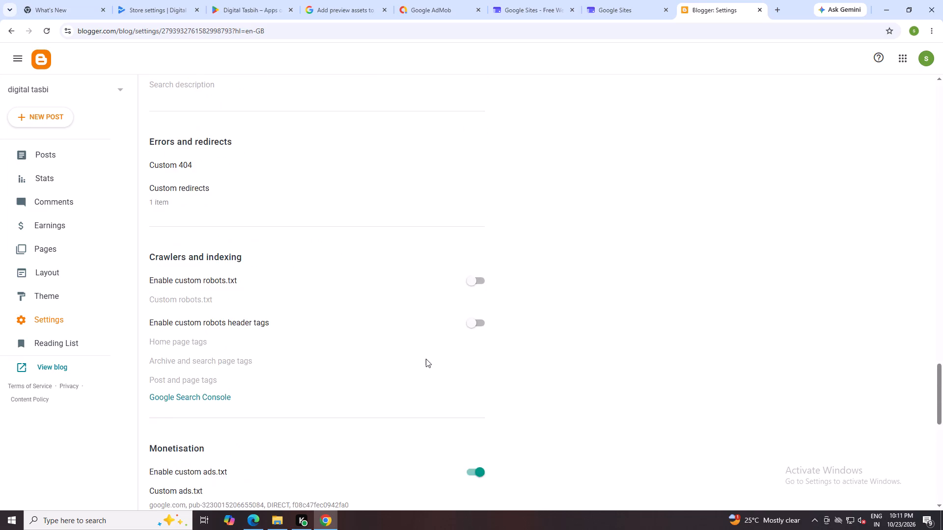
pyautogui.scroll(13, 426, 359)
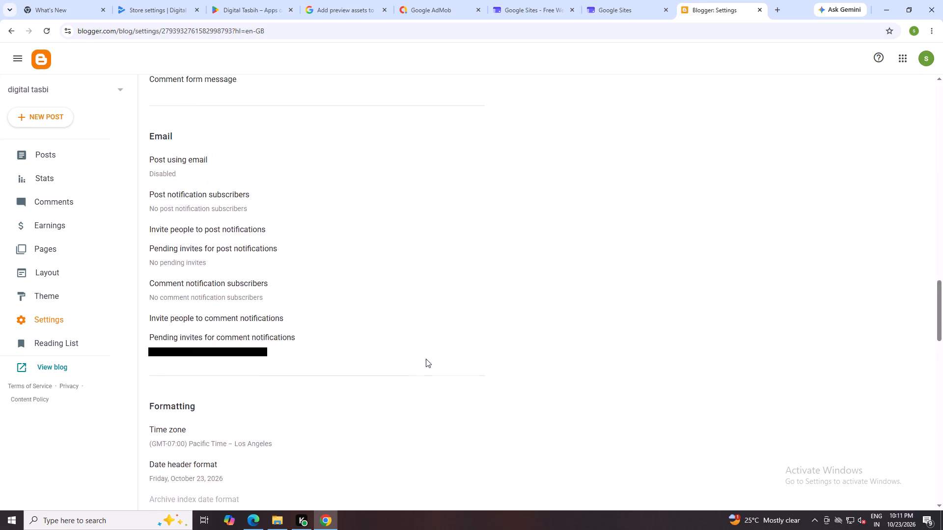
pyautogui.scroll(8, 426, 359)
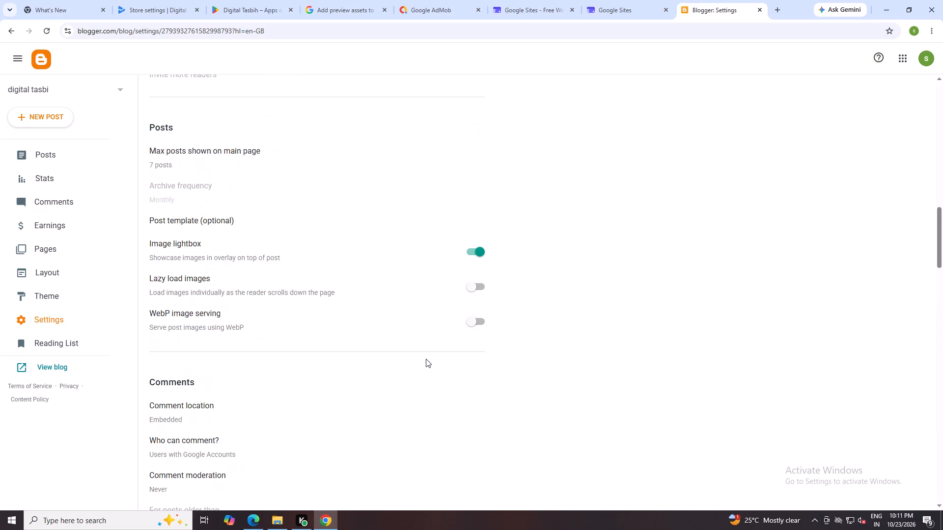
pyautogui.scroll(13, 426, 359)
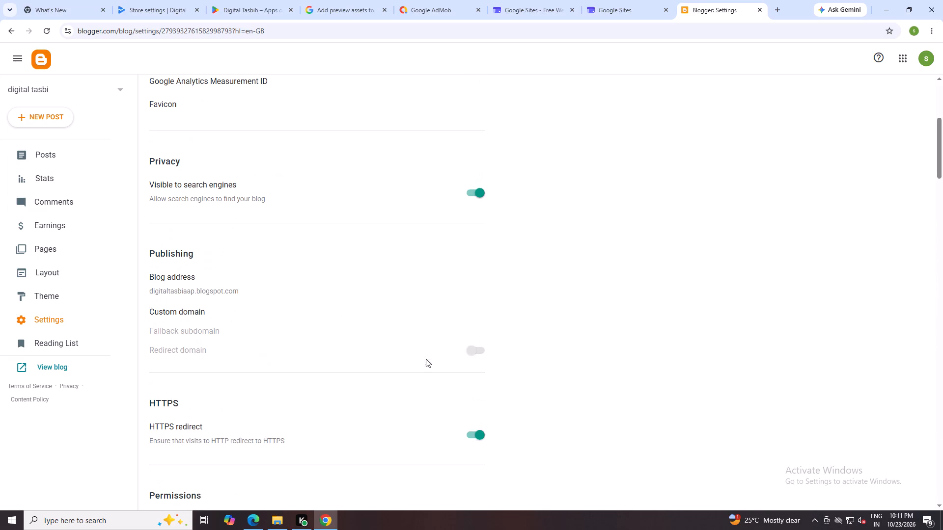
pyautogui.scroll(7, 426, 358)
pyautogui.scroll(-9, 426, 358)
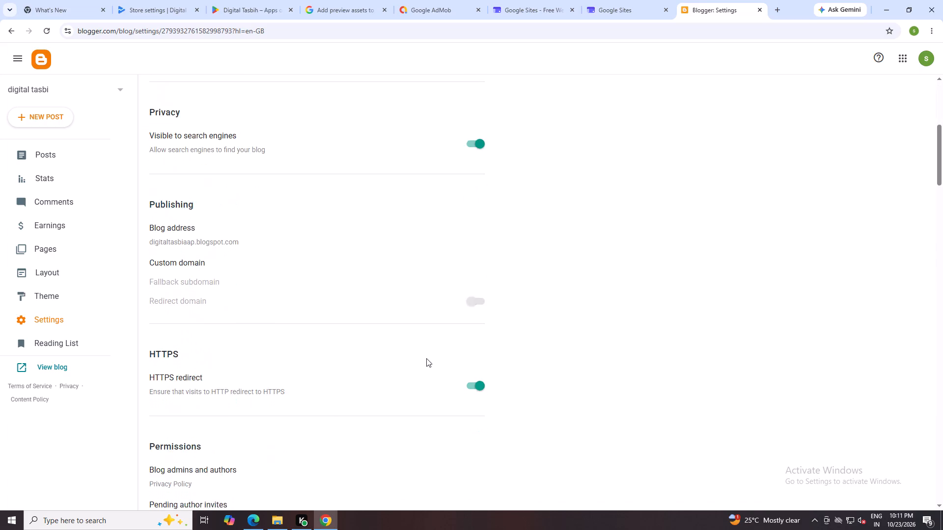
pyautogui.scroll(-9, 426, 358)
pyautogui.scroll(-20, 426, 358)
pyautogui.scroll(-7, 426, 358)
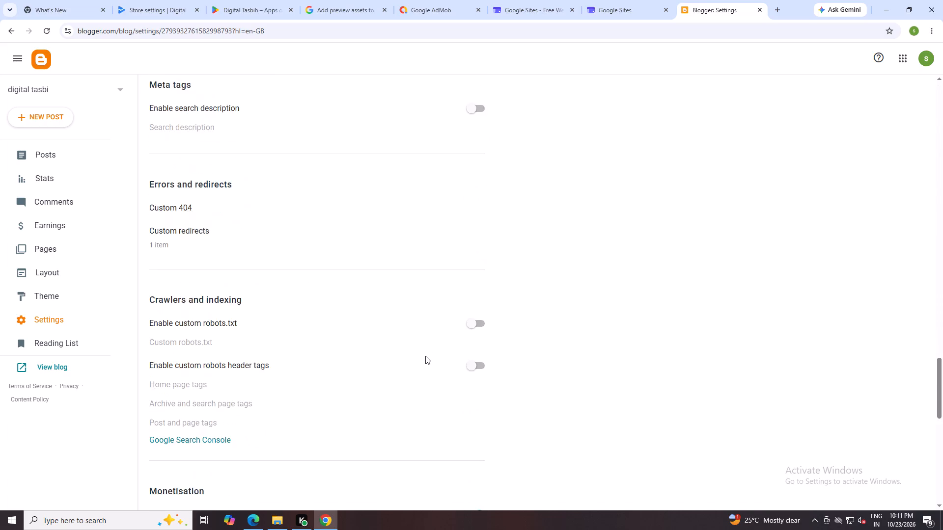
pyautogui.scroll(-19, 425, 356)
pyautogui.scroll(1, 425, 353)
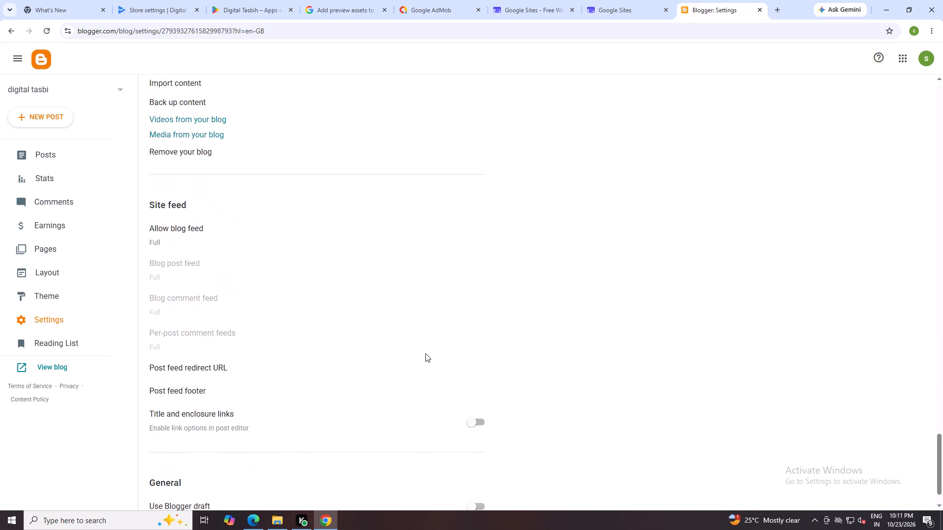
pyautogui.scroll(4, 425, 353)
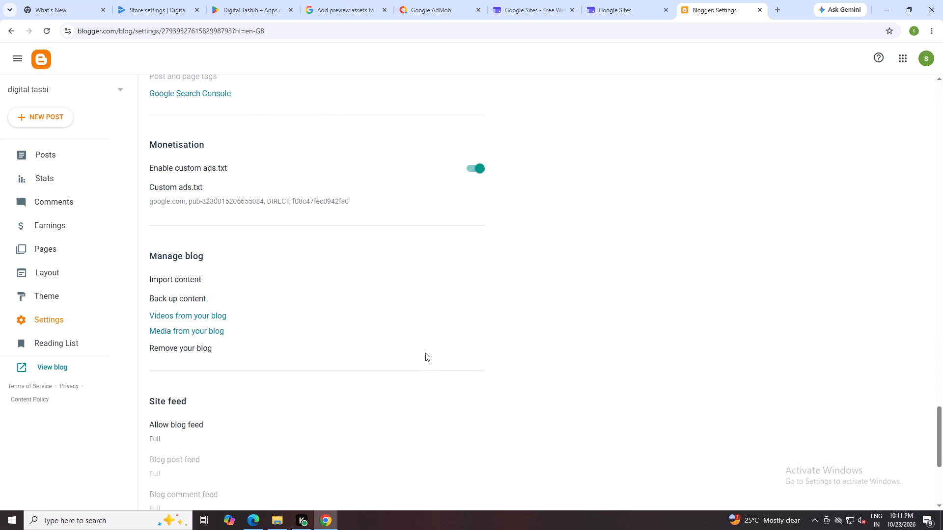
# Replace the blog's custom ads.txt content with the google.com snippet copied from AdMob and save it.
pyautogui.click(194, 187)
pyautogui.click(452, 260)
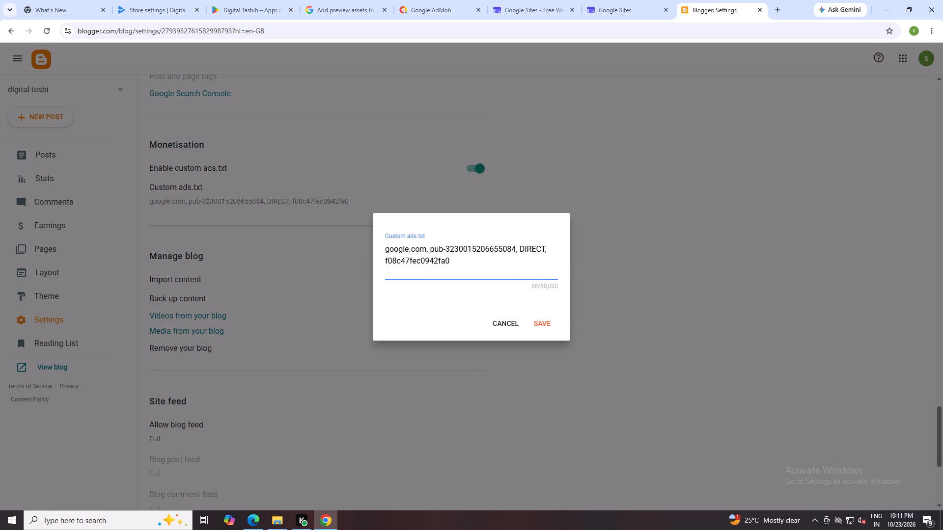
pyautogui.hotkey('ctrl', 'a')
pyautogui.press('BackSpace')
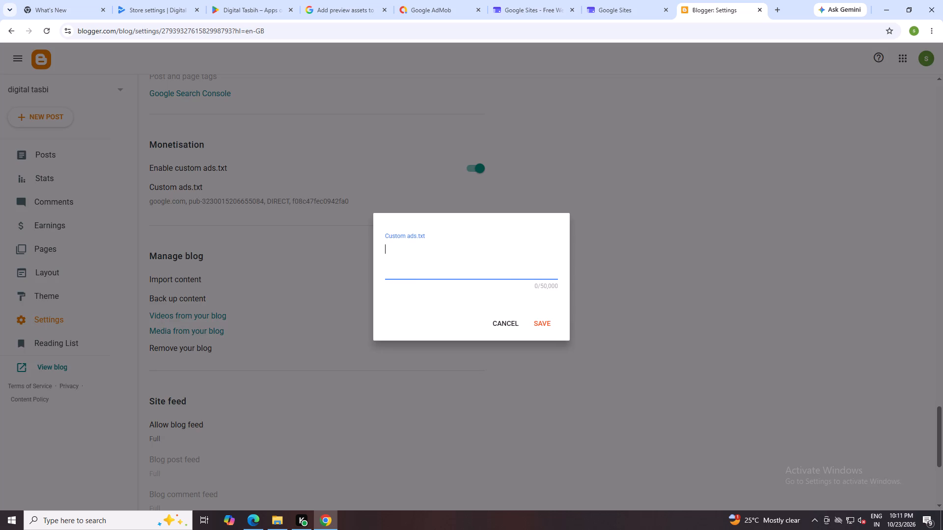
pyautogui.hotkey('ctrl', 'v')
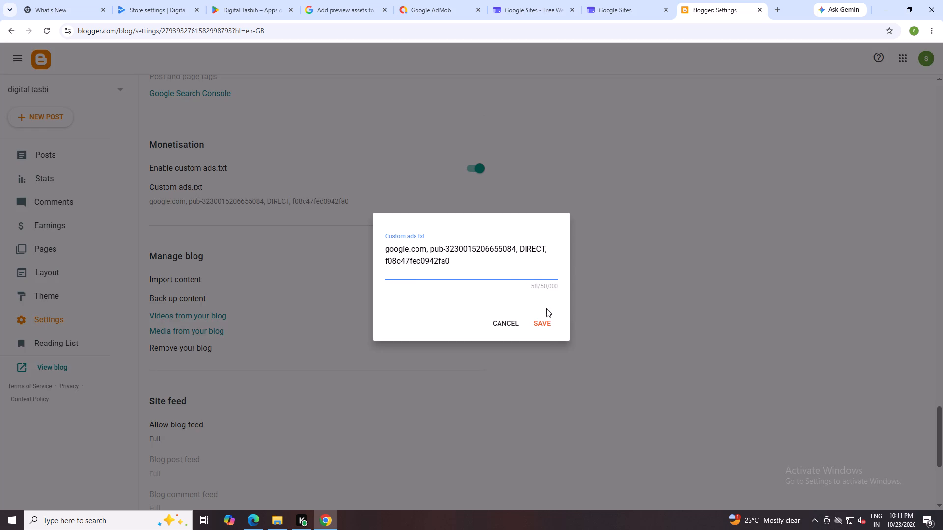
pyautogui.click(543, 320)
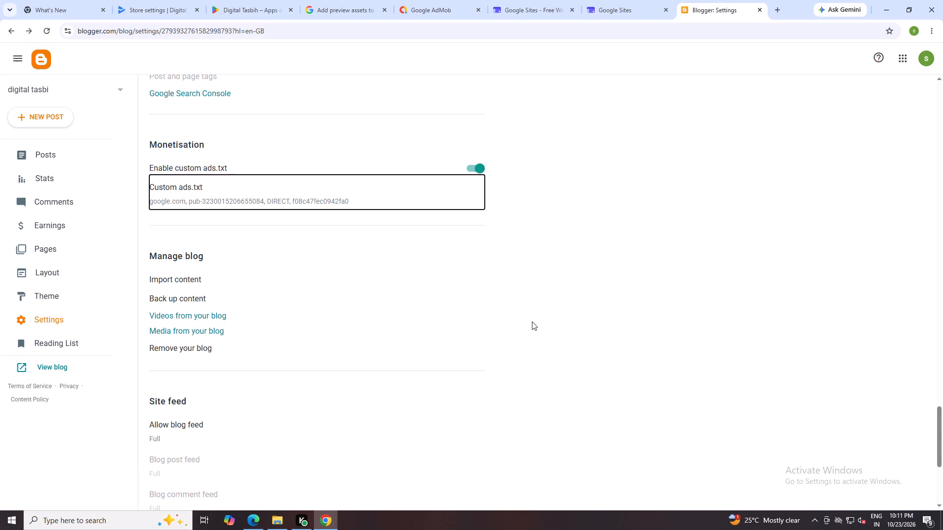
# Look through the blog's settings from Monetisation to the Basic section and the end of the page, checking the custom ads.txt entry.
pyautogui.scroll(5, 366, 375)
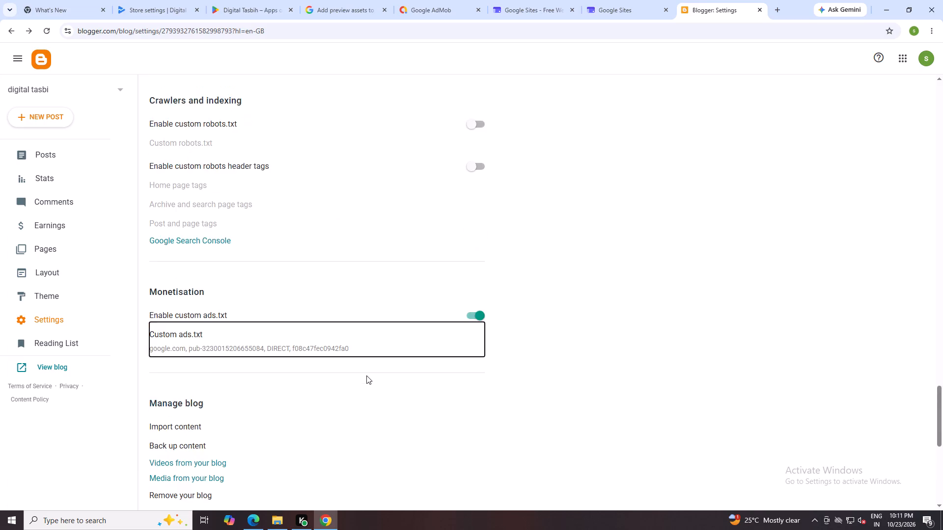
pyautogui.scroll(11, 366, 375)
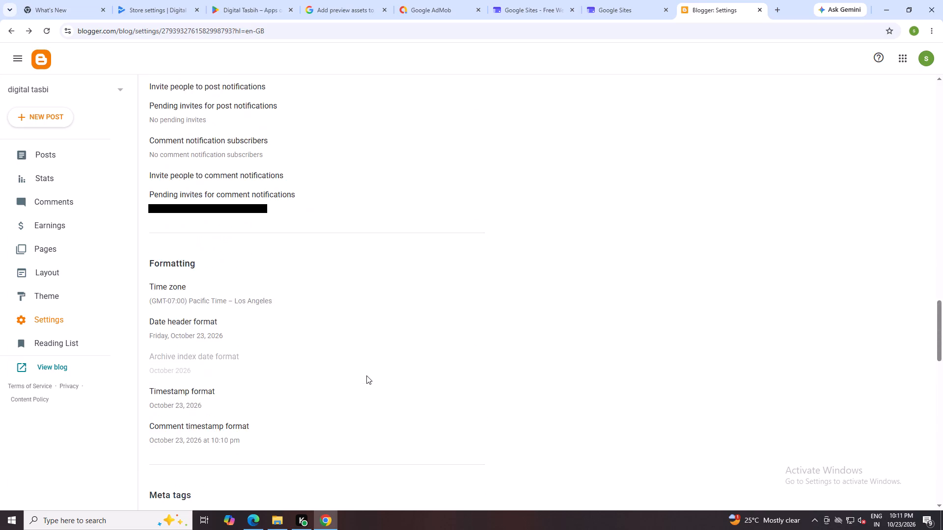
pyautogui.scroll(16, 366, 375)
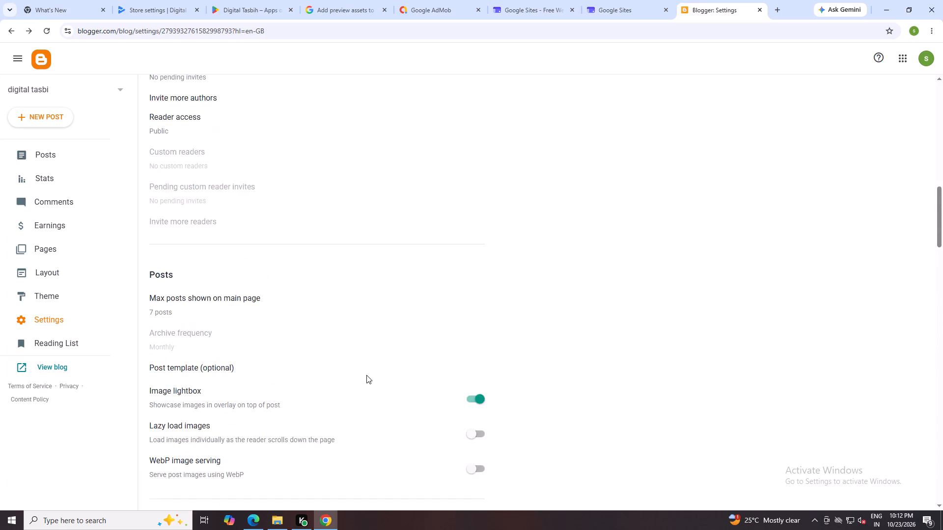
pyautogui.scroll(16, 366, 375)
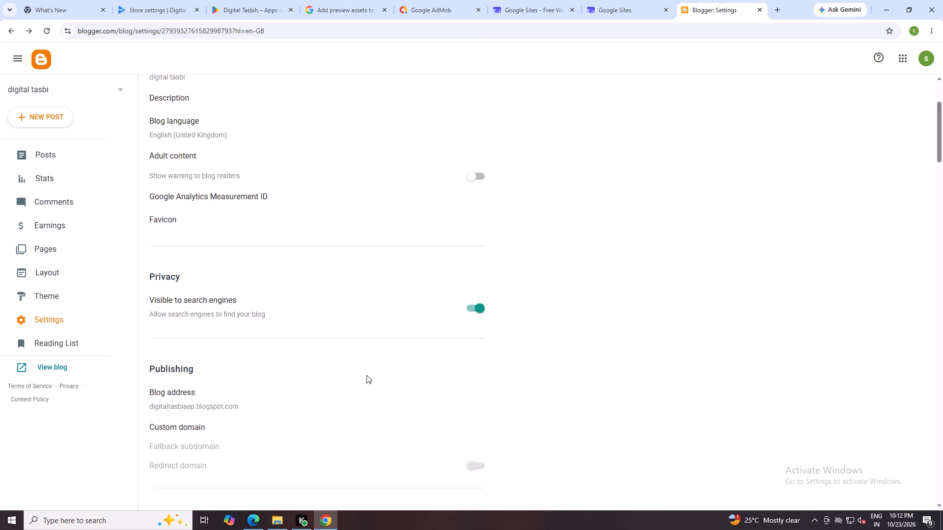
pyautogui.scroll(8, 366, 375)
pyautogui.scroll(-14, 366, 375)
pyautogui.scroll(1, 365, 374)
pyautogui.scroll(-7, 365, 374)
pyautogui.scroll(1, 365, 374)
pyautogui.scroll(-7, 365, 373)
pyautogui.scroll(1, 363, 371)
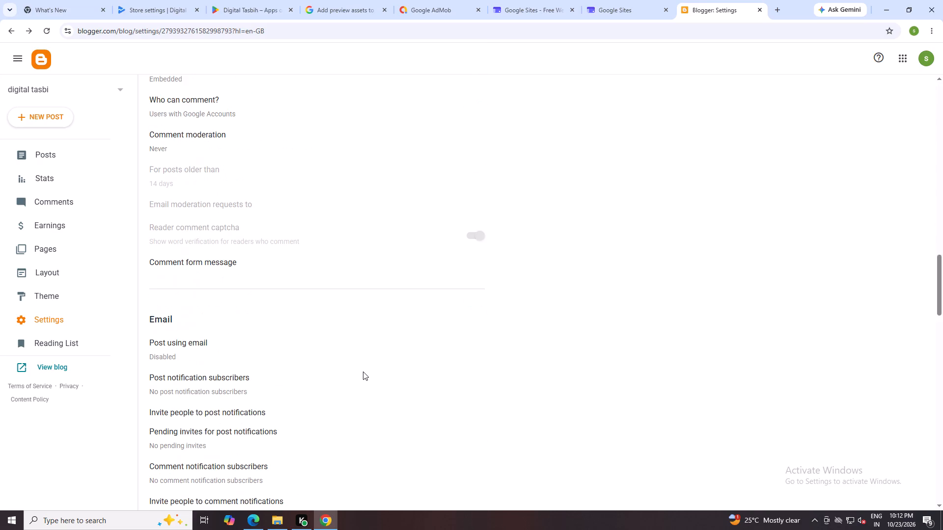
pyautogui.scroll(-13, 362, 371)
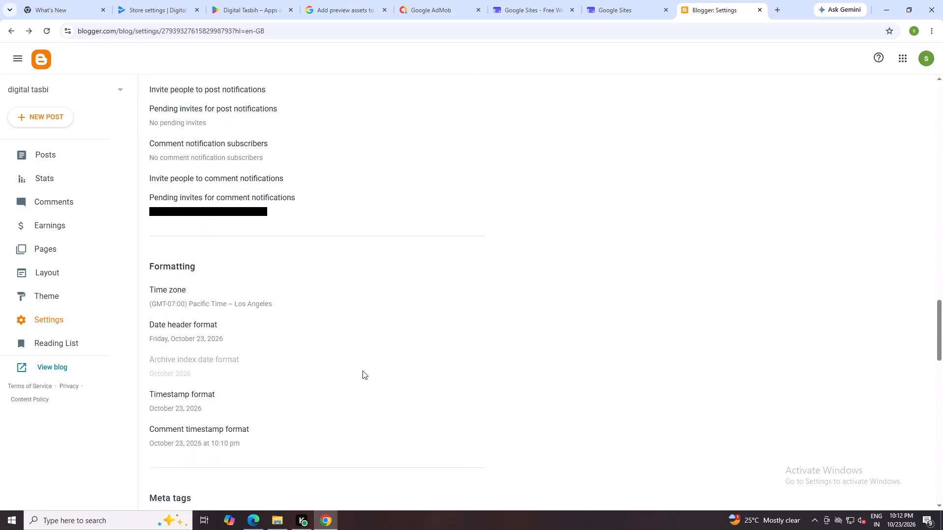
pyautogui.scroll(-10, 362, 371)
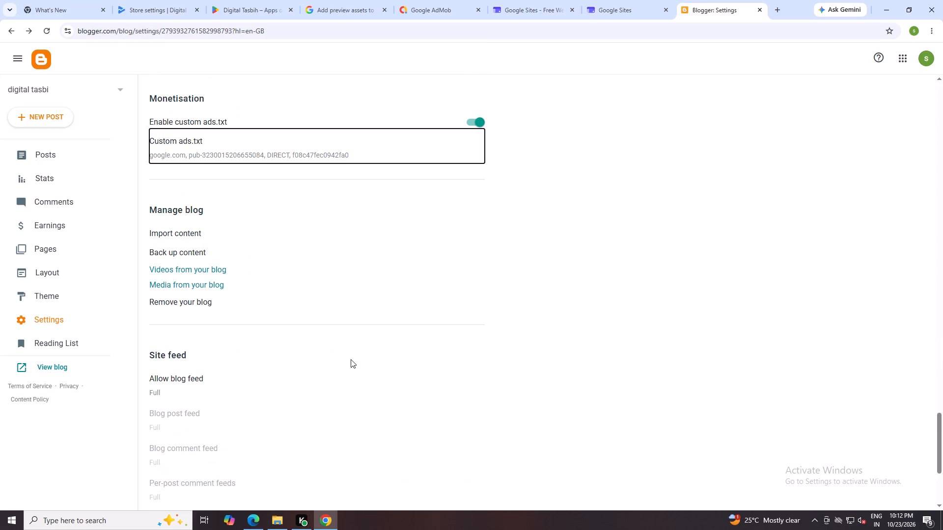
pyautogui.scroll(-3, 284, 226)
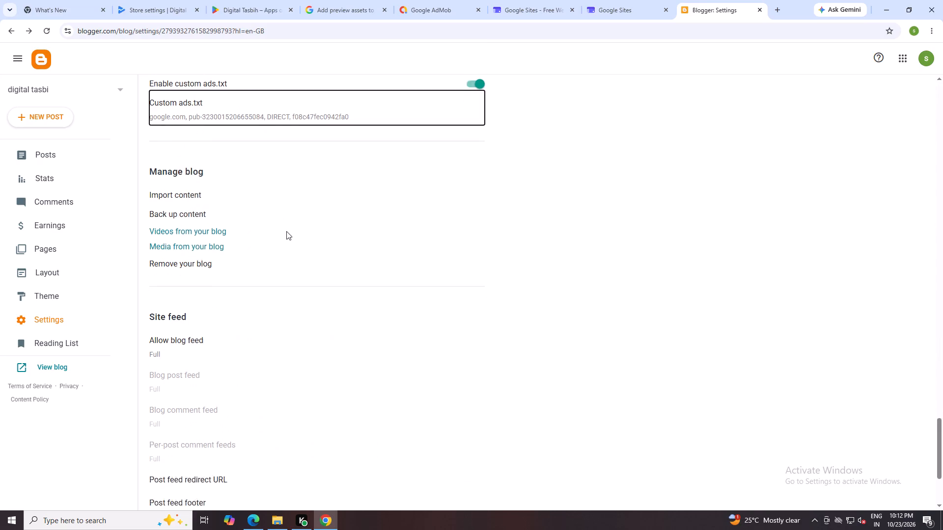
pyautogui.scroll(-12, 286, 231)
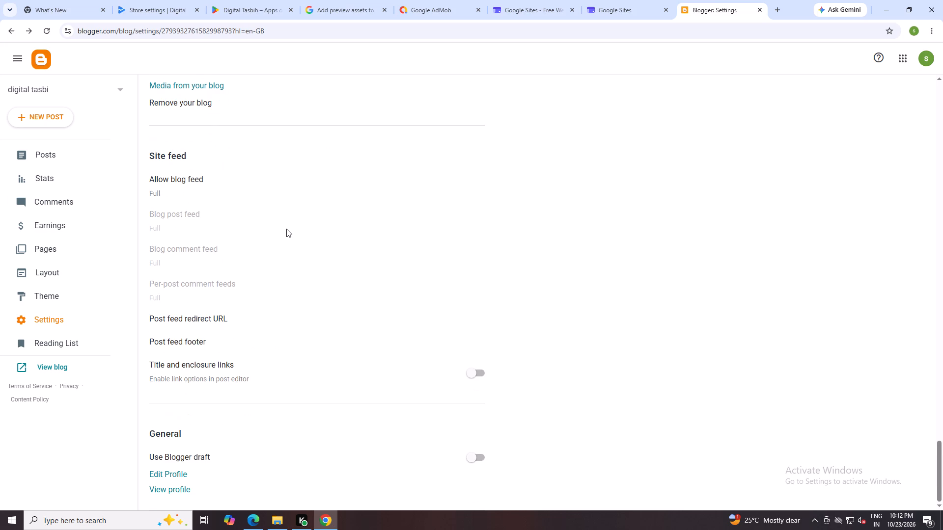
pyautogui.scroll(-5, 286, 229)
pyautogui.scroll(2, 289, 230)
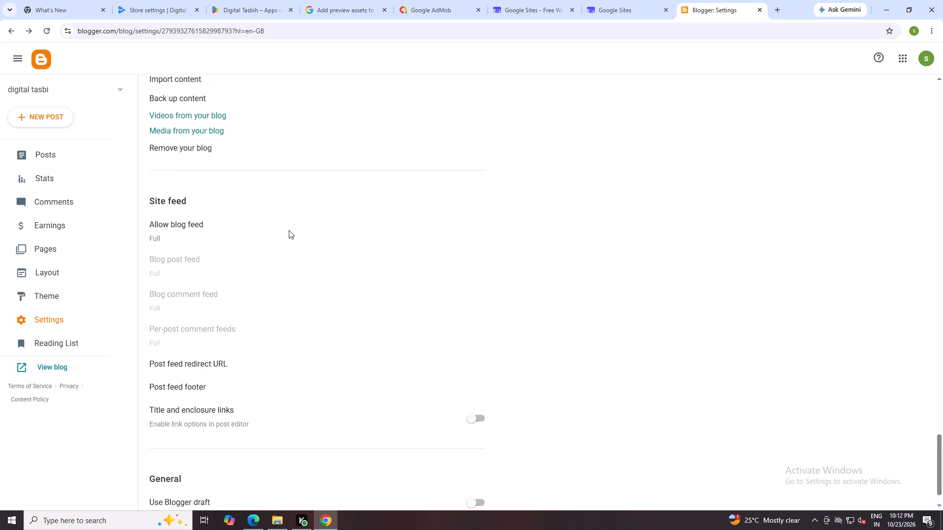
pyautogui.scroll(4, 289, 230)
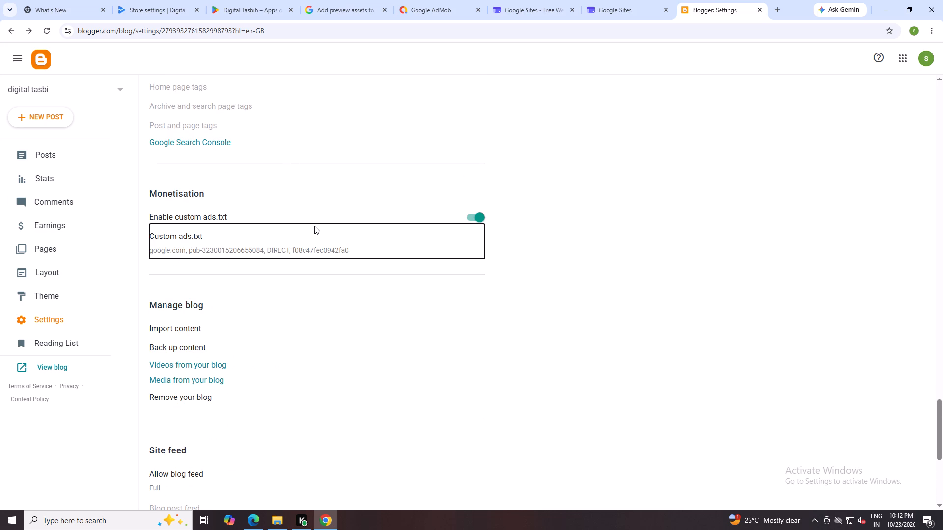
pyautogui.scroll(3, 394, 193)
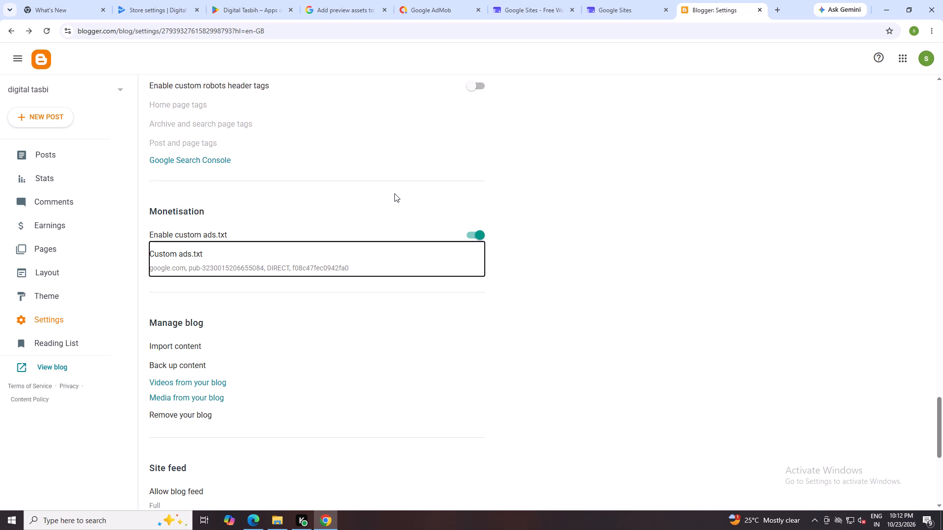
pyautogui.scroll(1, 394, 193)
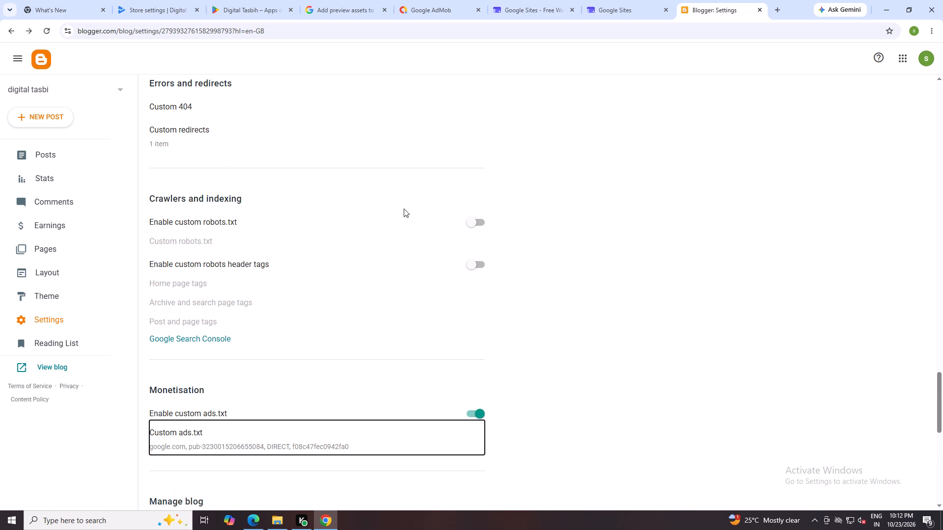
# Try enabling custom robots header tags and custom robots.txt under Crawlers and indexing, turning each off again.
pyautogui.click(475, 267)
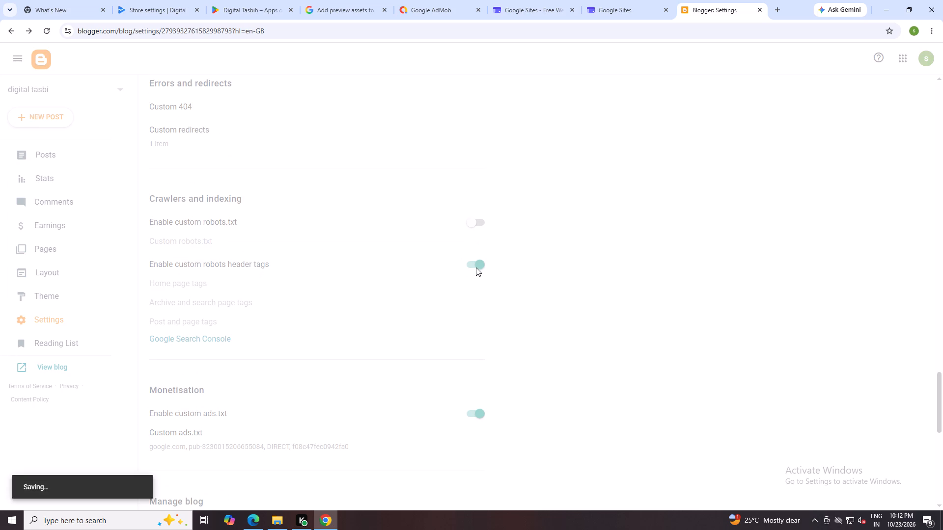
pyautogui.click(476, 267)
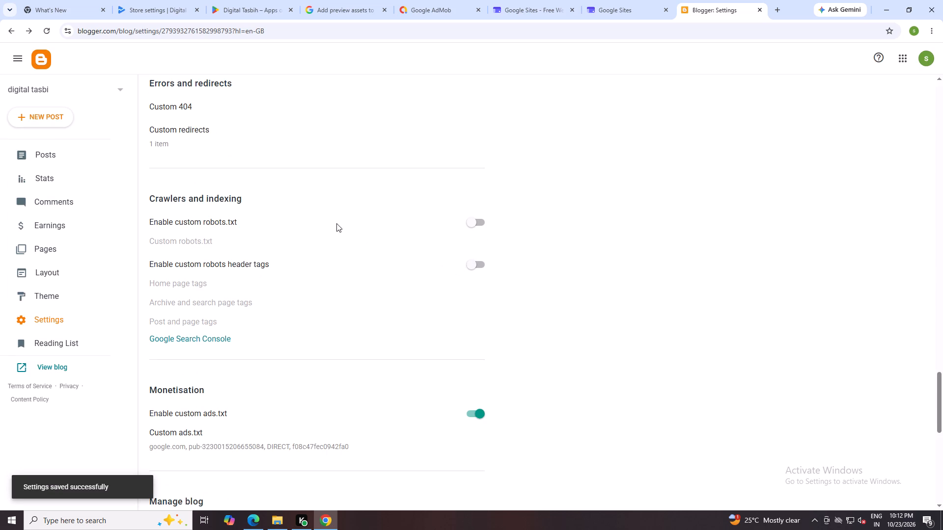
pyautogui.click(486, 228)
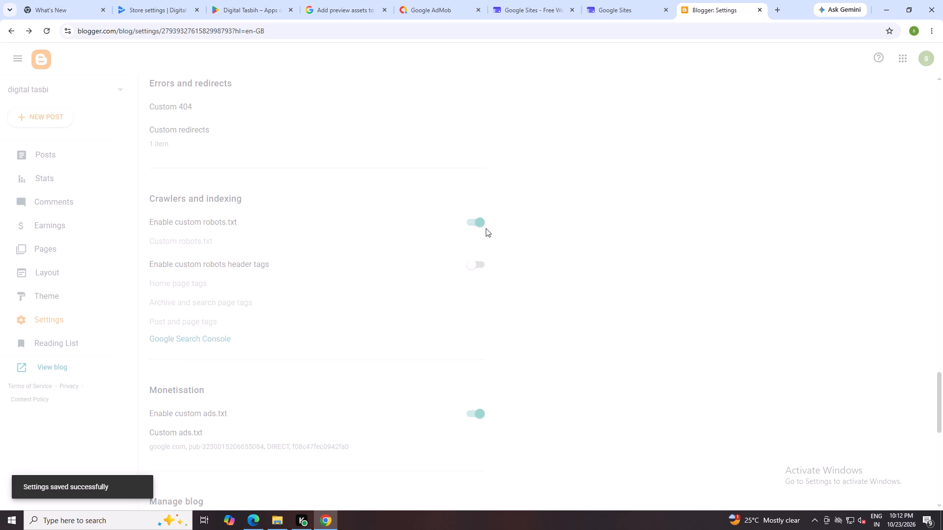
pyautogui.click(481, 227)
# Open the Custom 404 entry under Errors and redirects to inspect it, and close it without saving.
pyautogui.scroll(5, 346, 224)
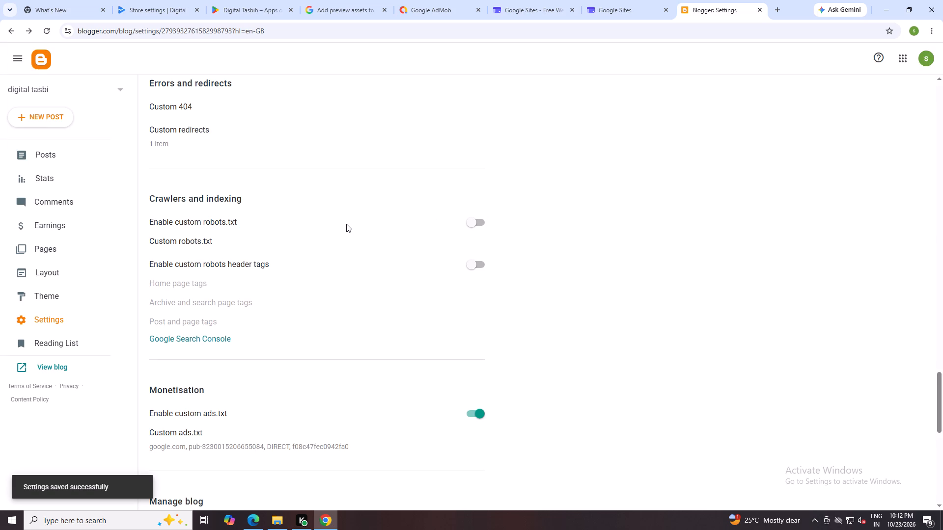
pyautogui.scroll(2, 346, 224)
pyautogui.scroll(4, 252, 202)
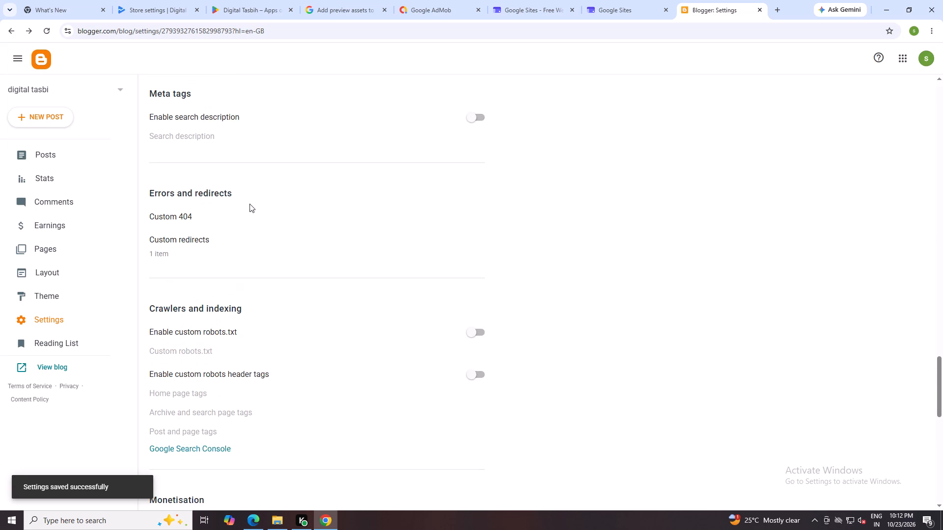
pyautogui.click(182, 305)
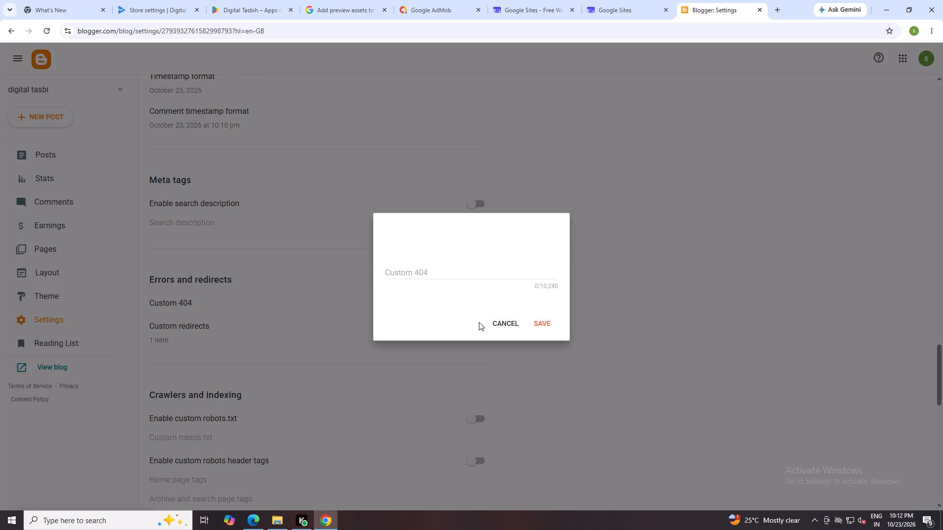
pyautogui.click(502, 323)
# Open the Custom domain entry under Publishing to inspect it, and close it without saving.
pyautogui.scroll(3, 289, 304)
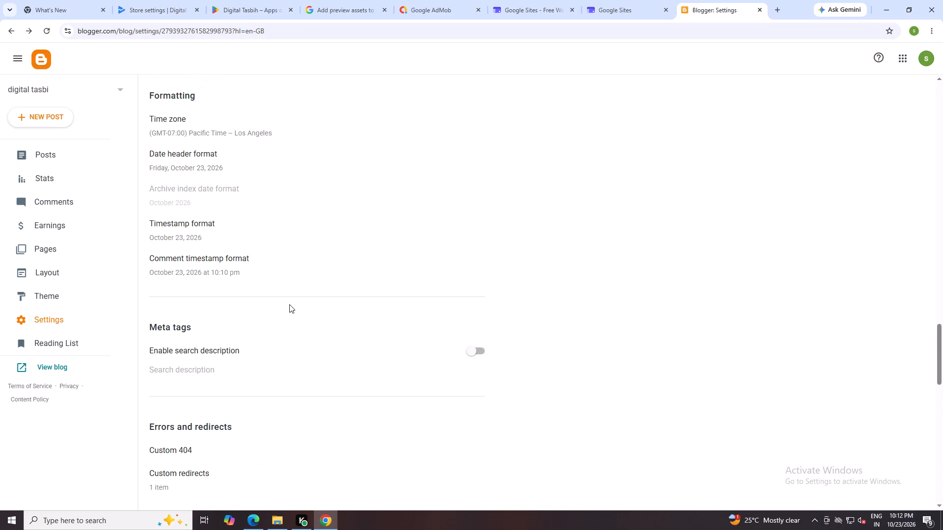
pyautogui.scroll(9, 289, 304)
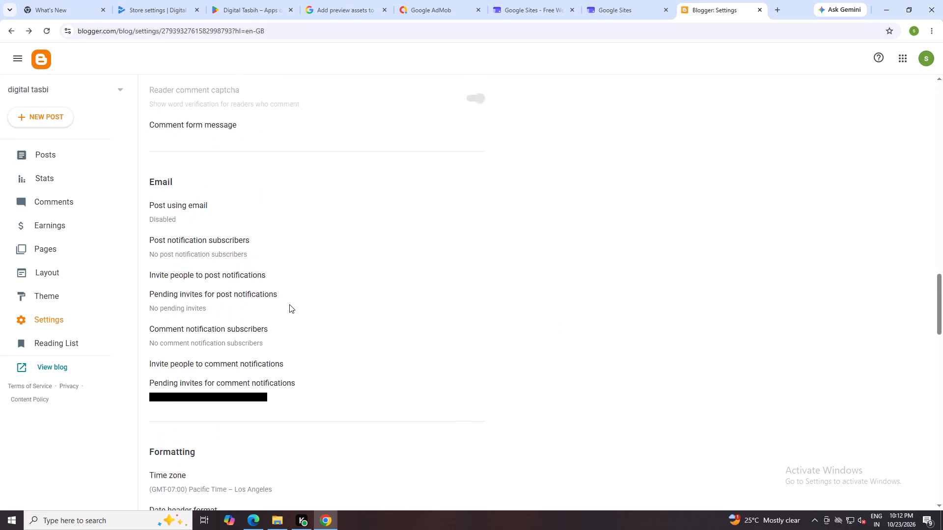
pyautogui.scroll(7, 290, 304)
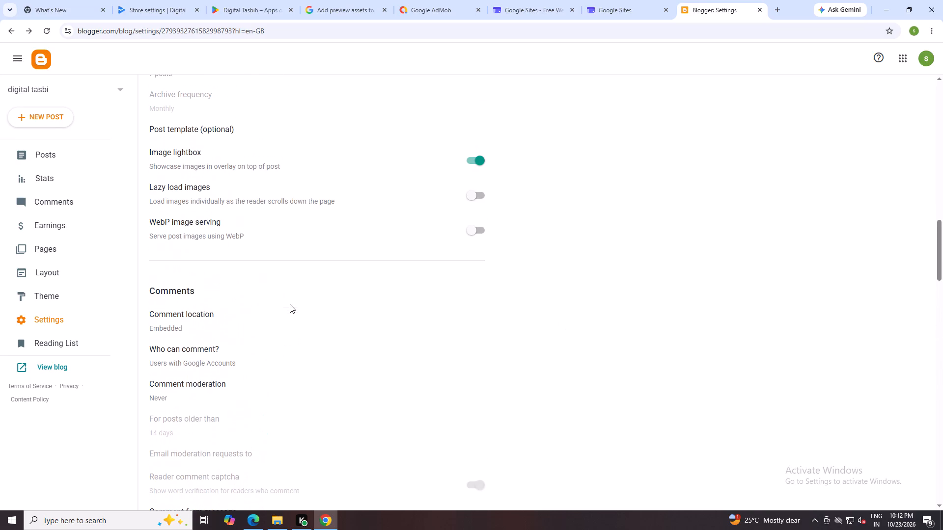
pyautogui.scroll(7, 290, 304)
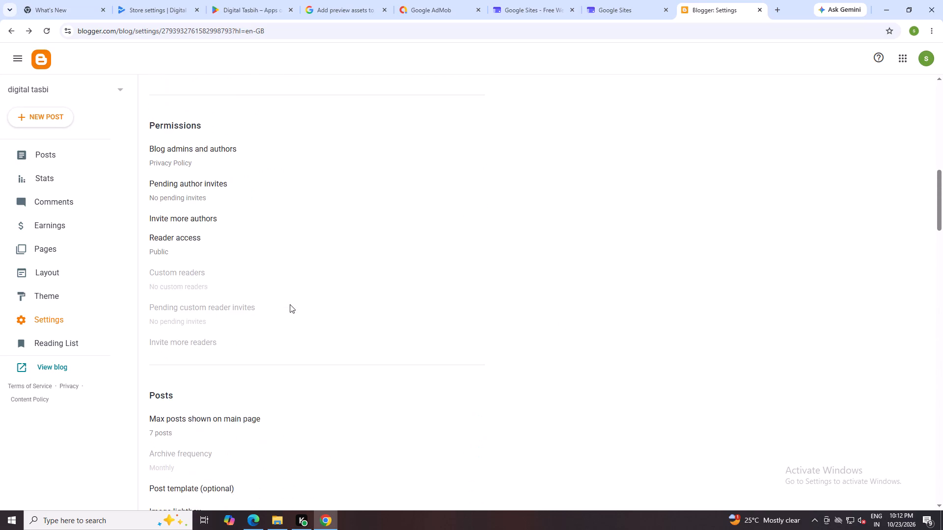
pyautogui.scroll(4, 290, 304)
pyautogui.click(194, 159)
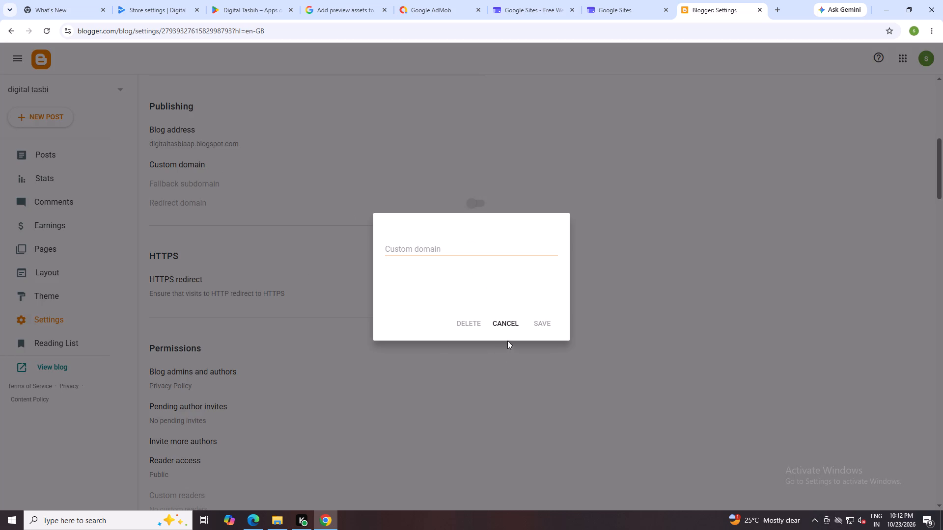
pyautogui.click(504, 323)
# Look through the blog's settings from the Basic and Publishing sections down to Errors and redirects.
pyautogui.scroll(5, 306, 296)
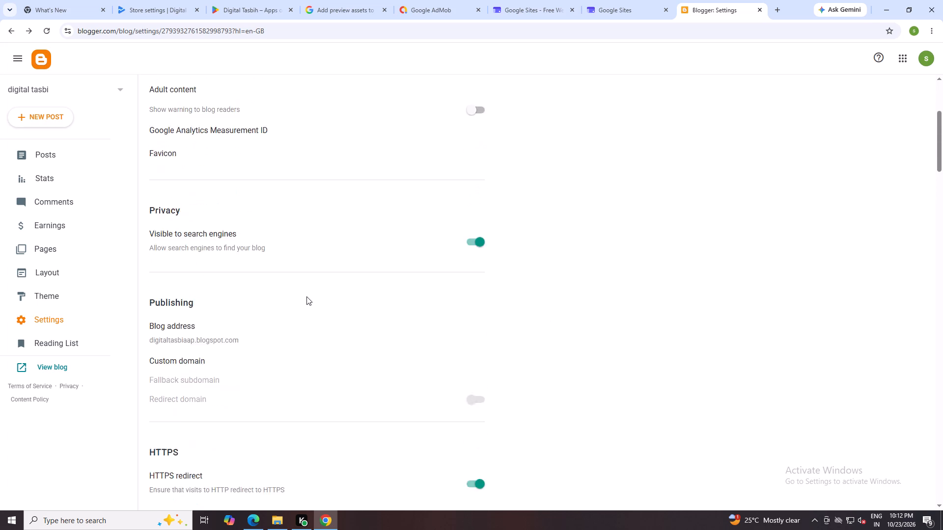
pyautogui.scroll(4, 306, 296)
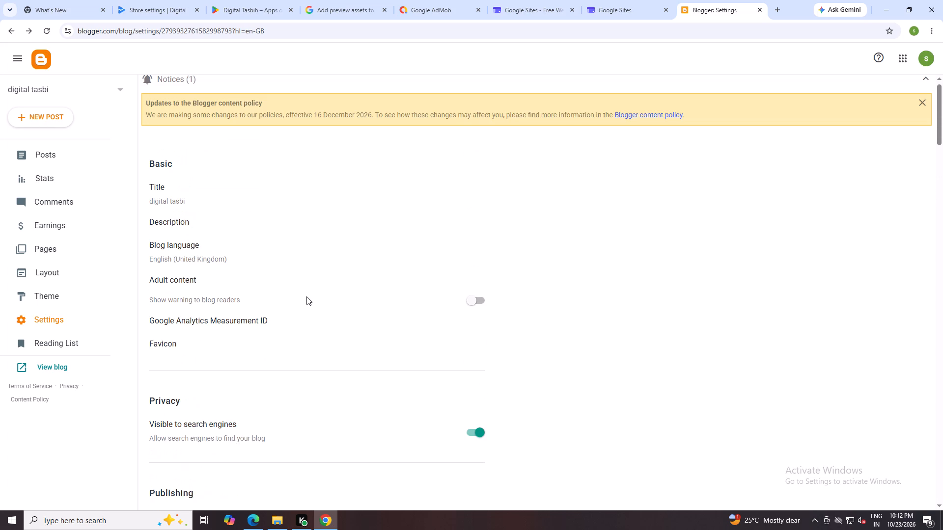
pyautogui.scroll(-1, 200, 226)
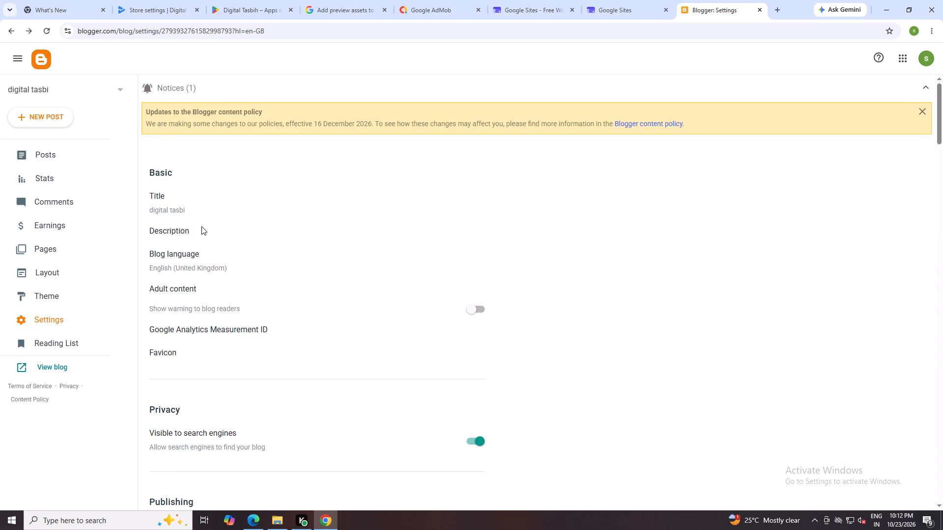
pyautogui.scroll(-4, 201, 226)
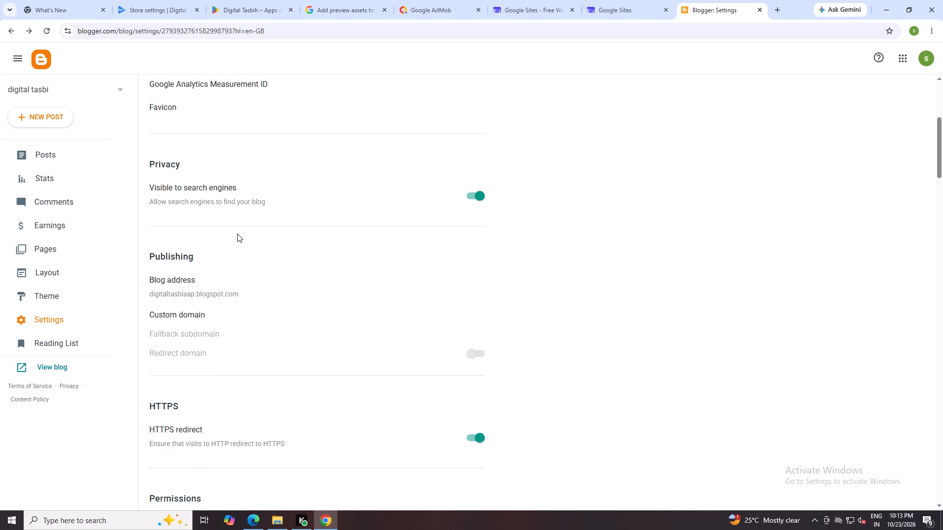
pyautogui.scroll(-1, 228, 235)
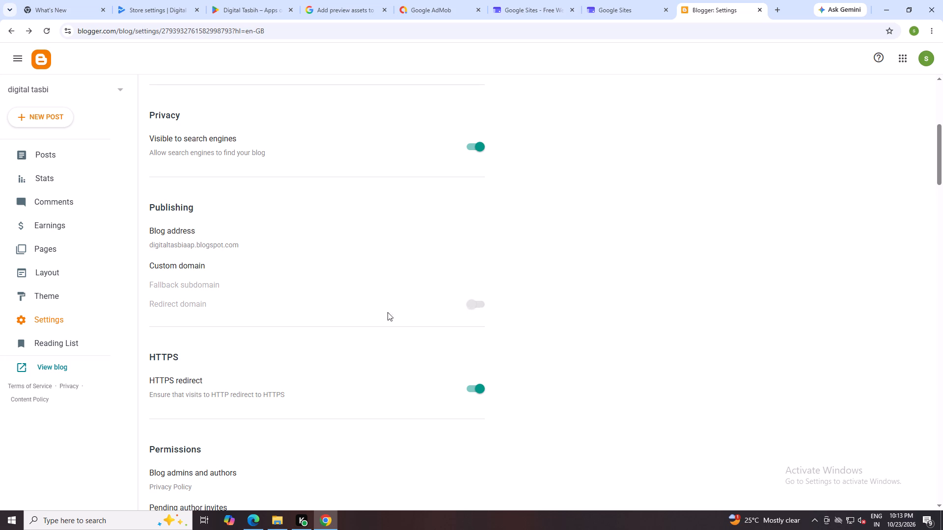
pyautogui.scroll(10, 342, 276)
pyautogui.scroll(-2, 343, 275)
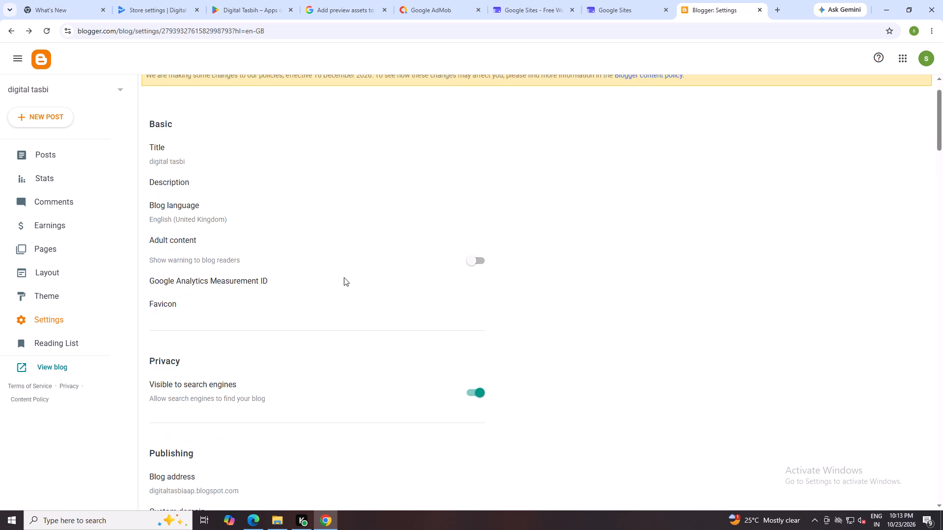
pyautogui.scroll(-6, 344, 277)
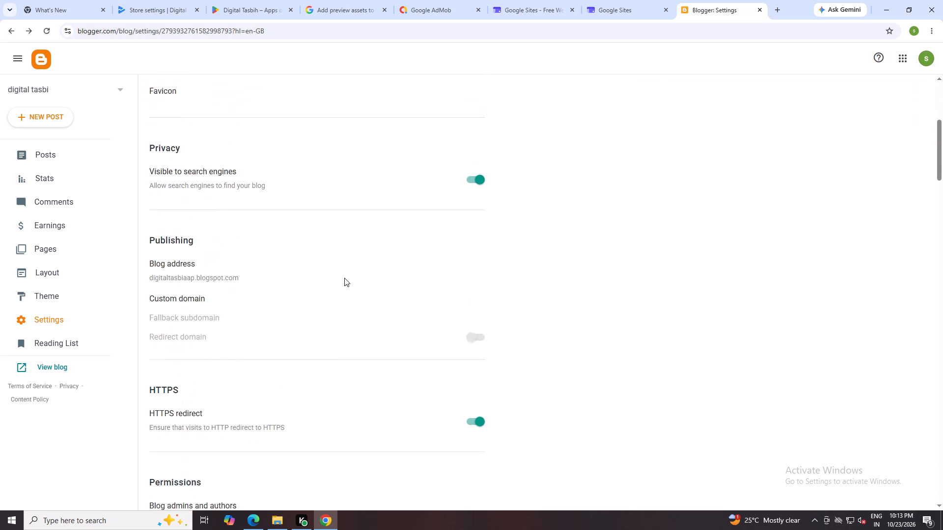
pyautogui.scroll(-6, 344, 278)
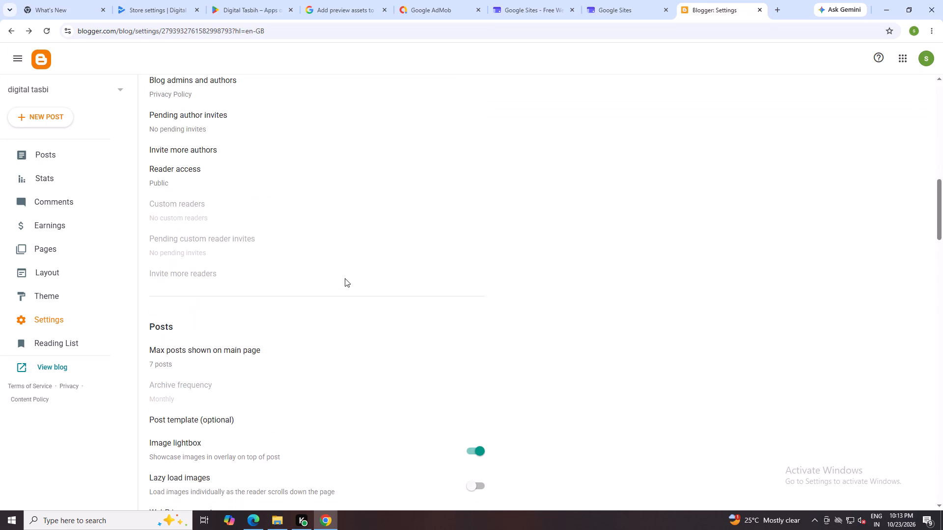
pyautogui.scroll(-5, 345, 278)
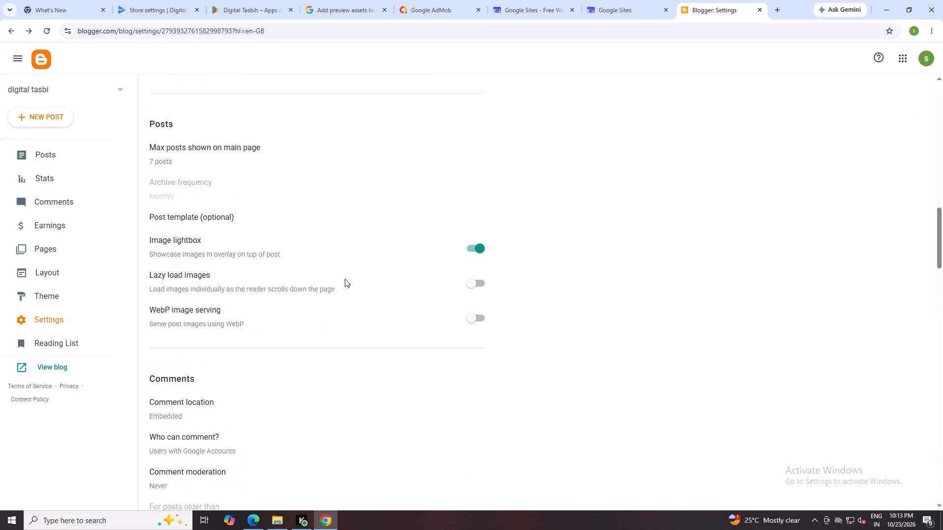
pyautogui.scroll(-7, 345, 279)
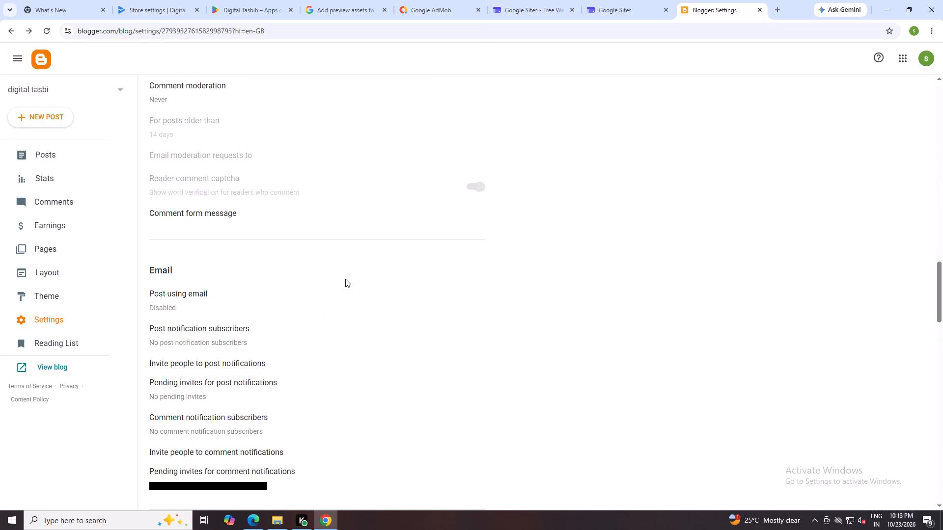
pyautogui.scroll(-11, 345, 279)
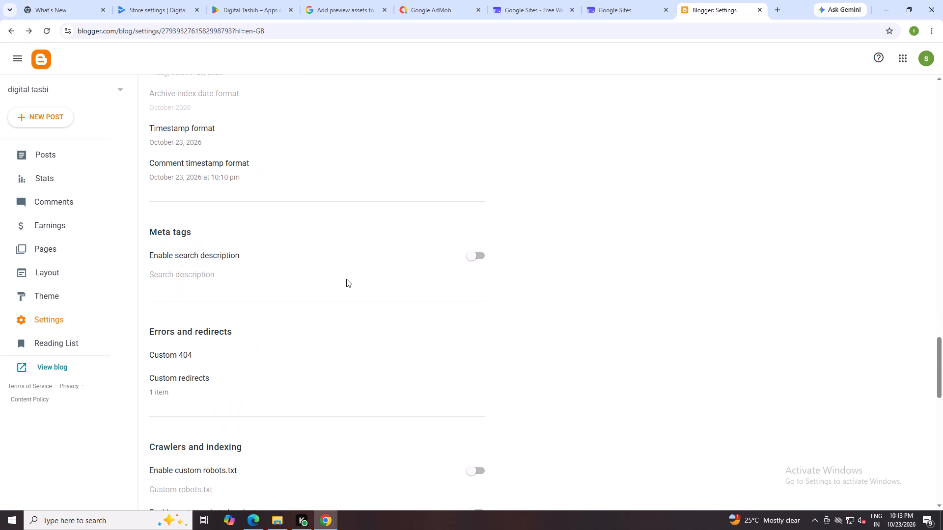
# Start a new custom redirect under Errors and redirects, with app-ads.txt copied from AdMob's setup instructions as its From path.
pyautogui.click(192, 330)
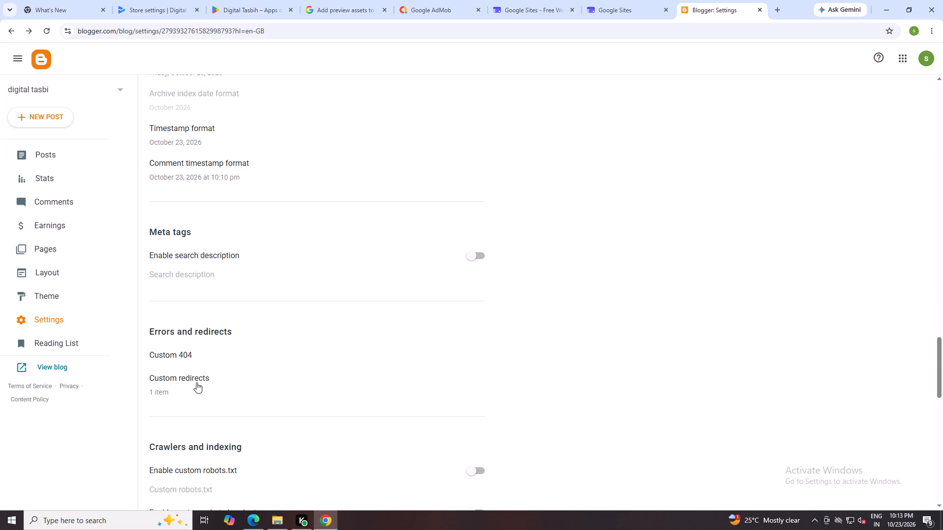
pyautogui.click(196, 382)
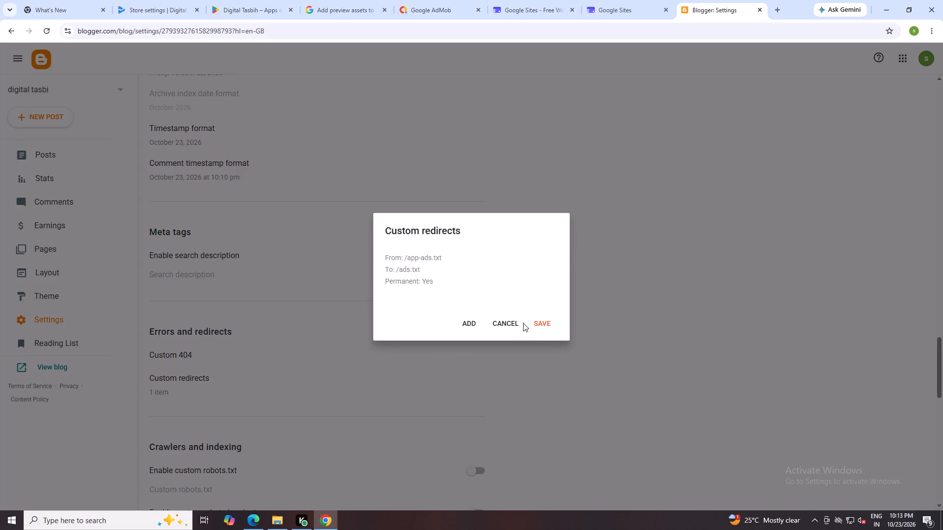
pyautogui.click(470, 322)
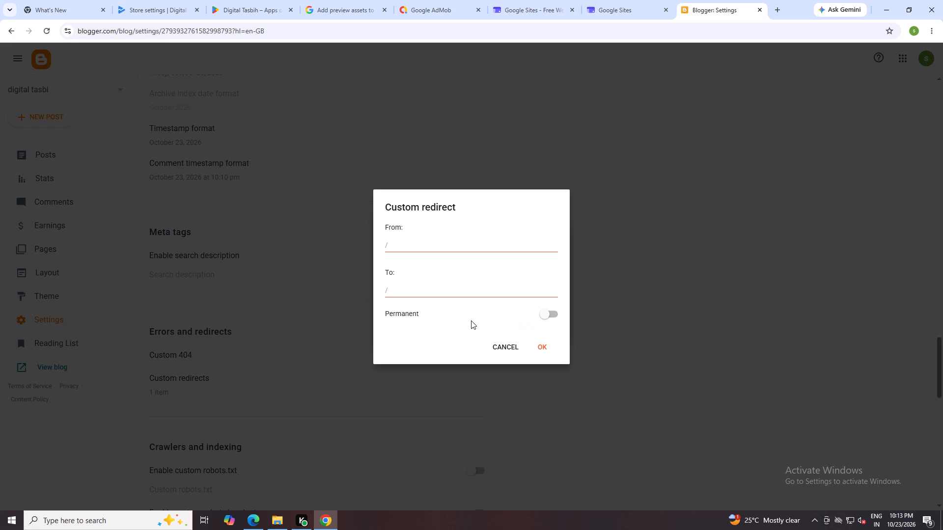
pyautogui.click(514, 345)
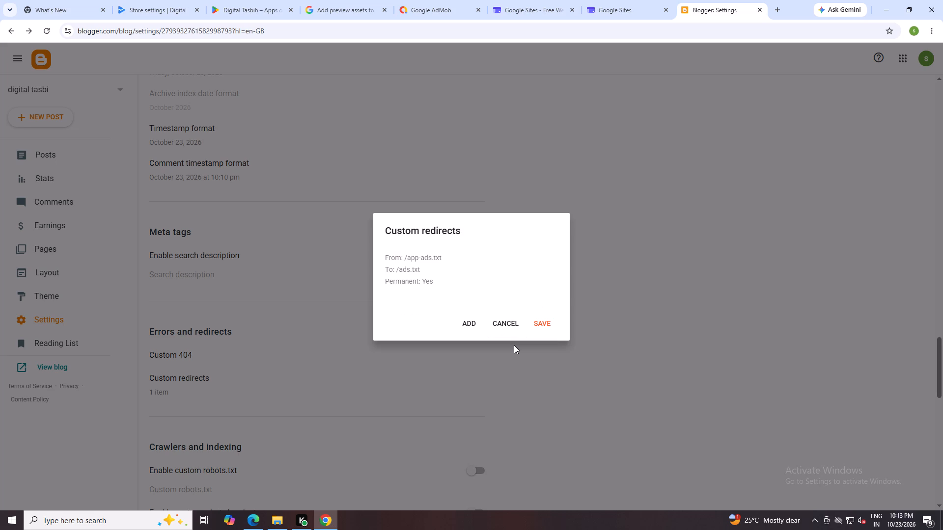
pyautogui.click(476, 318)
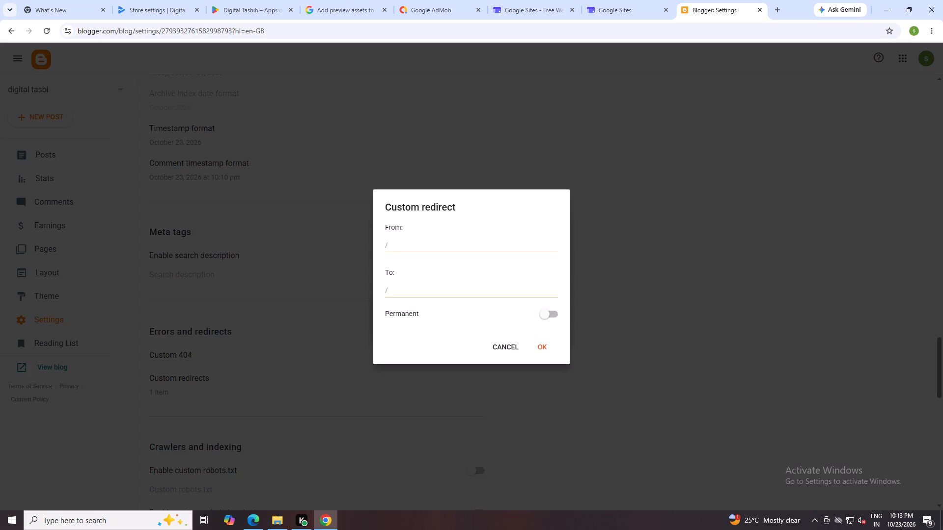
pyautogui.click(437, 234)
pyautogui.moveTo(435, 238); pyautogui.dragTo(430, 238)
pyautogui.click(446, 0)
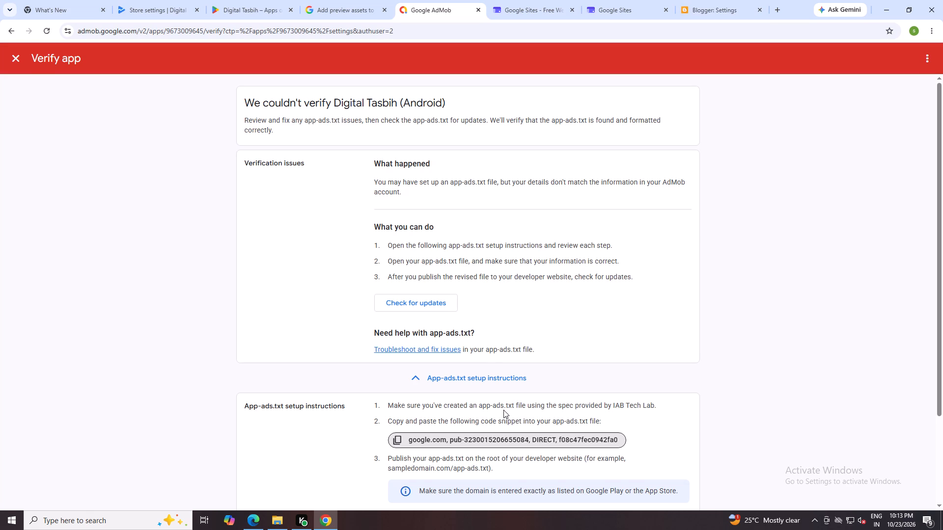
pyautogui.moveTo(482, 405); pyautogui.dragTo(503, 405)
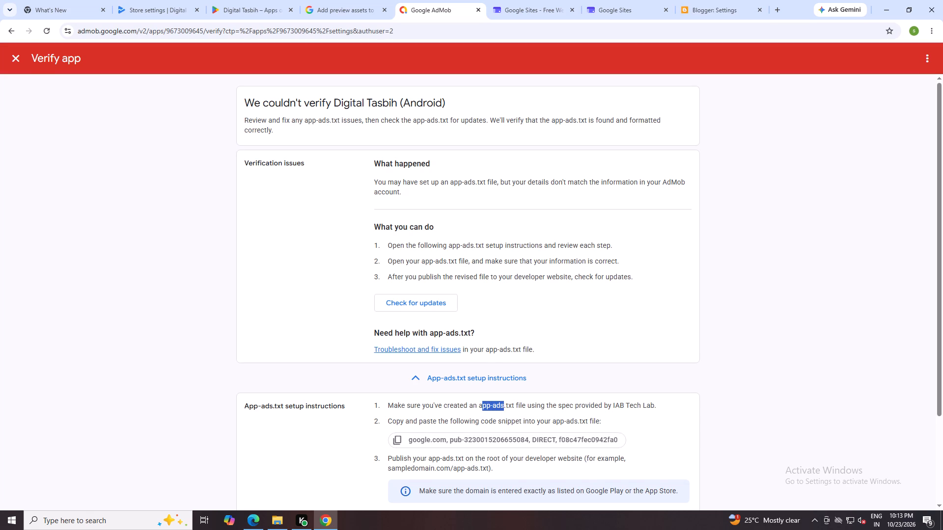
pyautogui.moveTo(503, 405); pyautogui.dragTo(504, 405)
pyautogui.click(479, 406)
pyautogui.moveTo(479, 406); pyautogui.dragTo(508, 406)
pyautogui.moveTo(508, 406); pyautogui.dragTo(513, 406)
pyautogui.hotkey('ctrl', 'c')
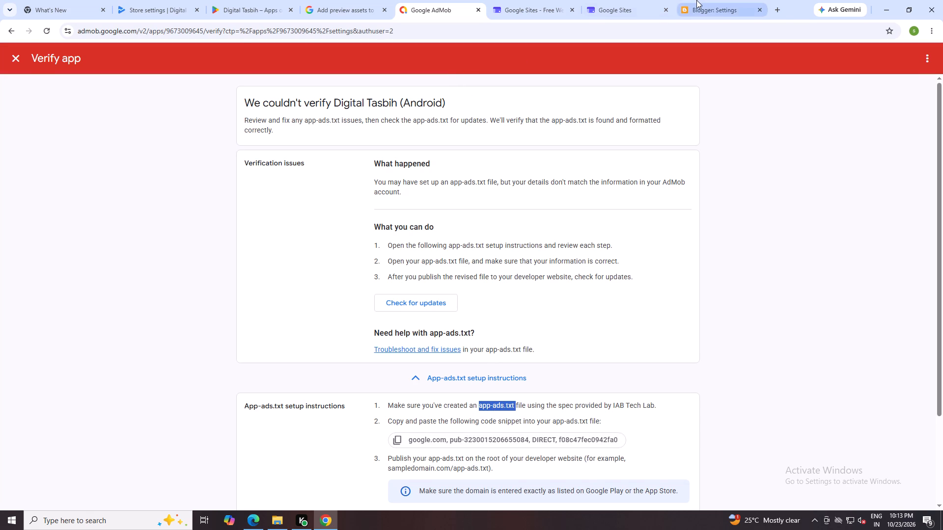
pyautogui.click(696, 0)
pyautogui.click(434, 243)
pyautogui.hotkey('ctrl', 'v')
pyautogui.hotkey('ctrl', 'c')
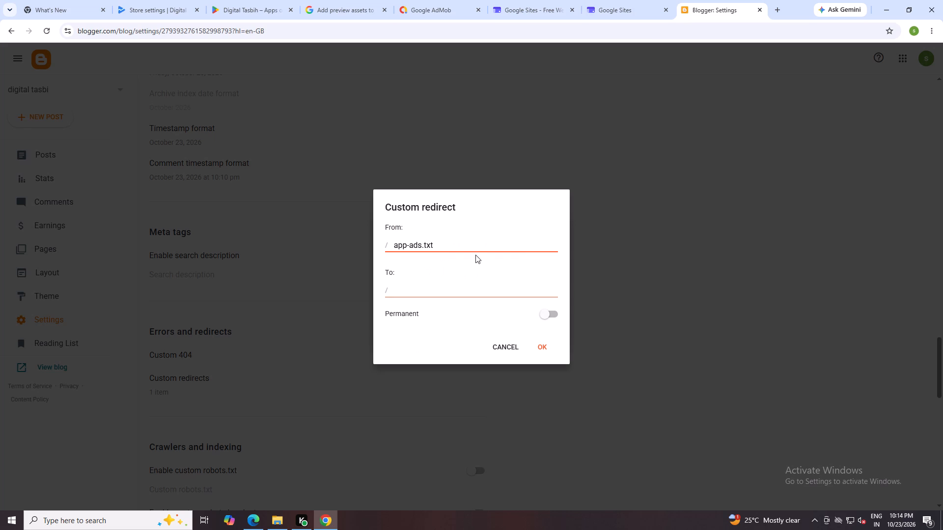
pyautogui.press('BackSpace')
# Set the redirect's To path to ads.txt, make it permanent, and save the custom redirects.
pyautogui.click(418, 287)
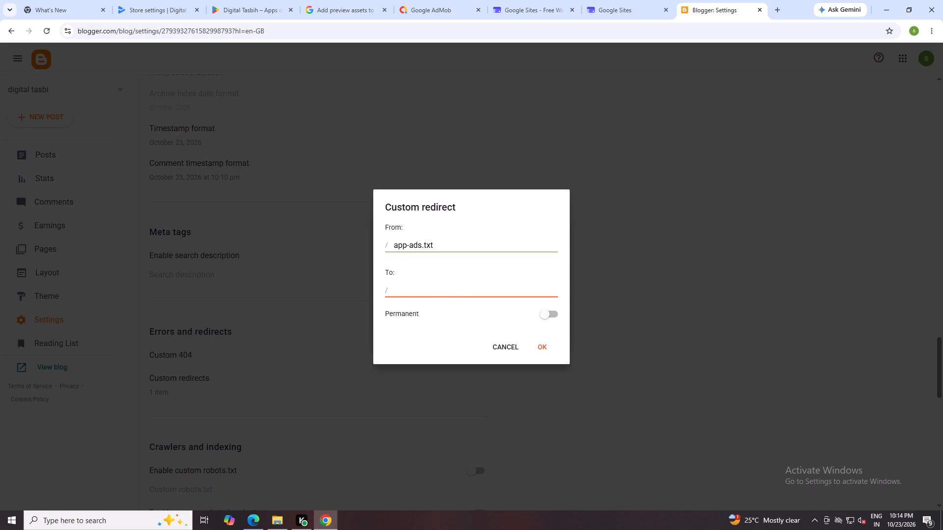
pyautogui.hotkey('ctrl', 'v')
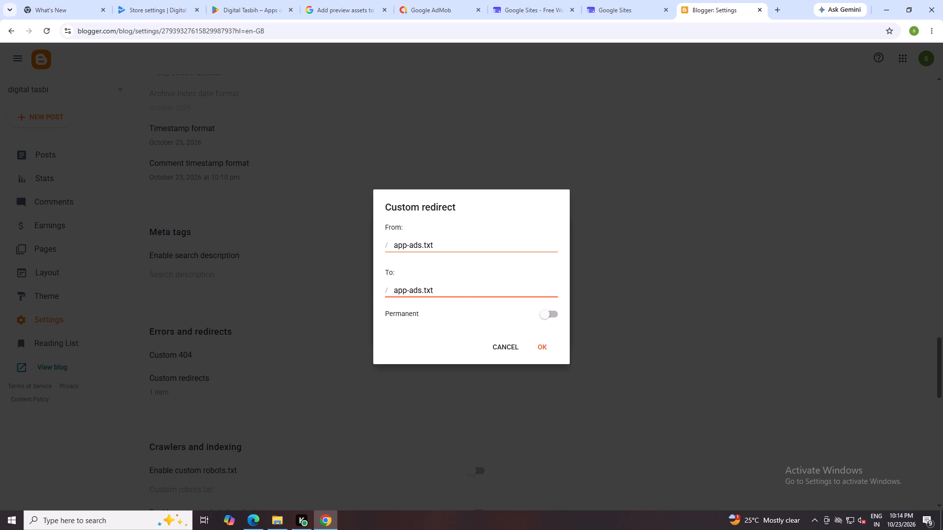
pyautogui.click(410, 291)
pyautogui.press('BackSpace')
pyautogui.press('BackSpace')
pyautogui.press('BackSpace')
pyautogui.press('BackSpace')
pyautogui.press('BackSpace')
pyautogui.click(549, 315)
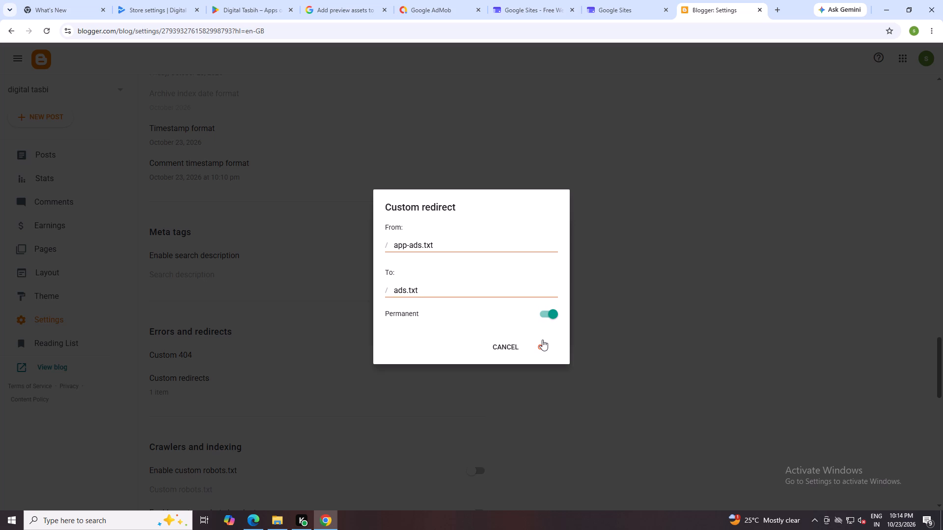
pyautogui.click(540, 346)
pyautogui.click(538, 344)
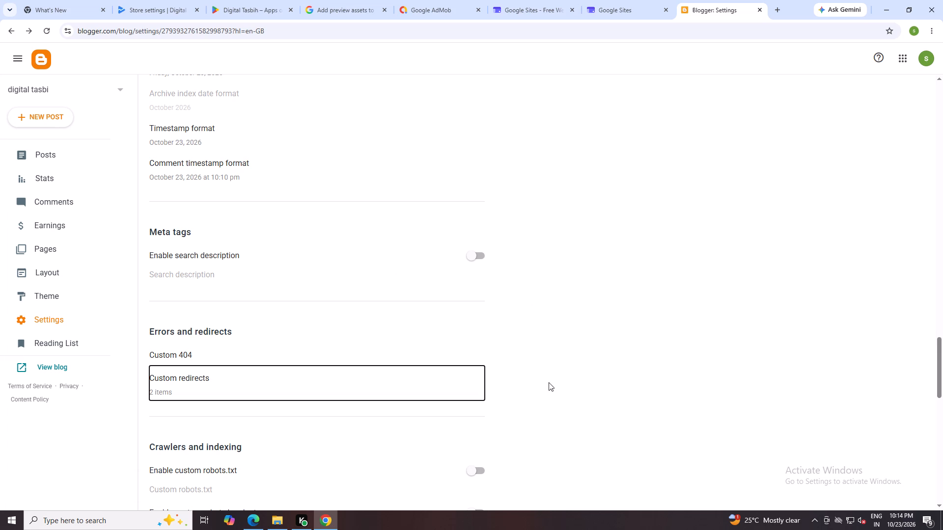
pyautogui.scroll(-1, 545, 387)
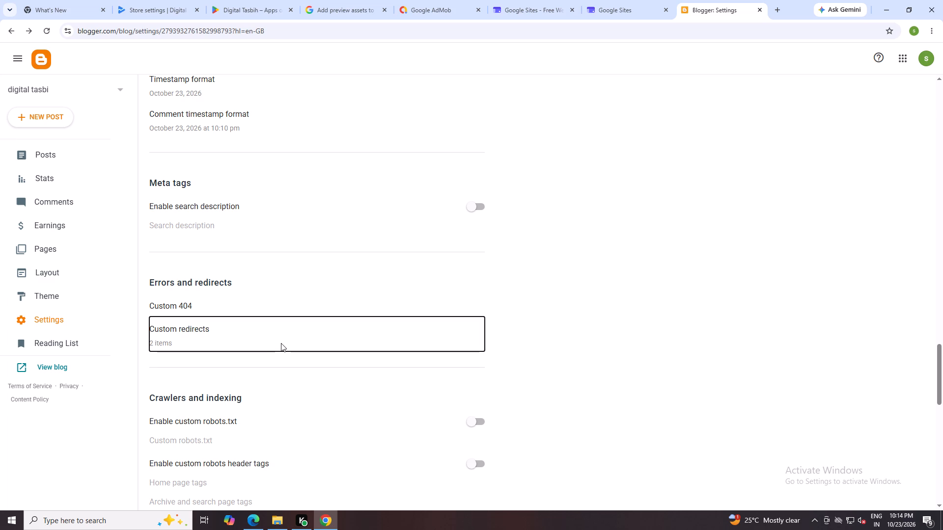
pyautogui.click(61, 360)
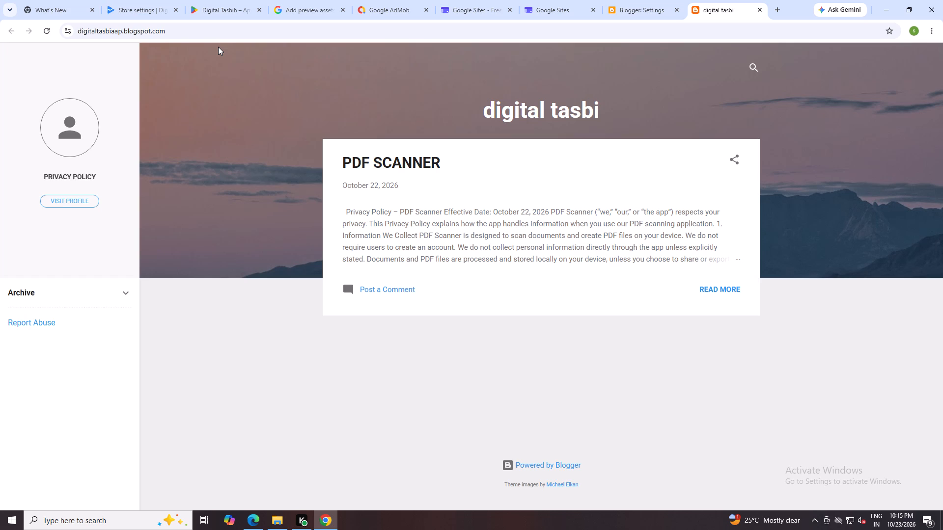
pyautogui.click(190, 29)
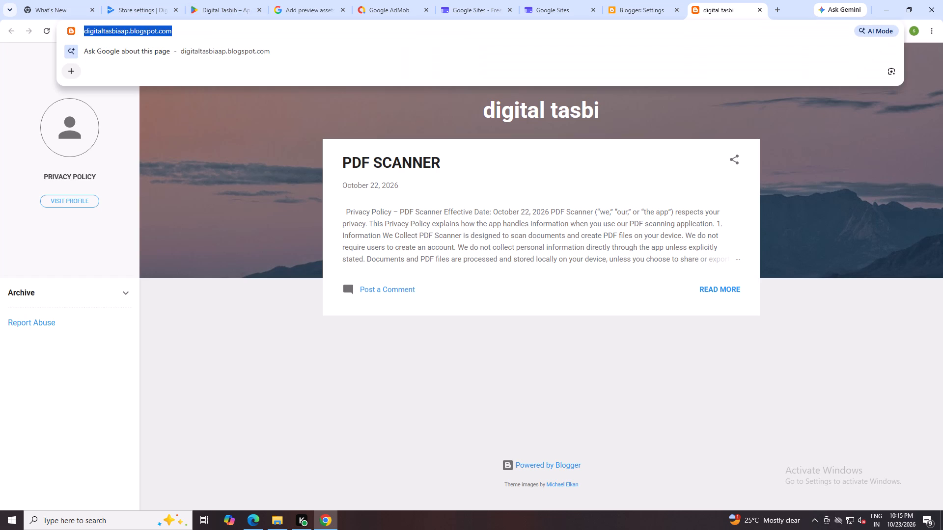
pyautogui.click(190, 29)
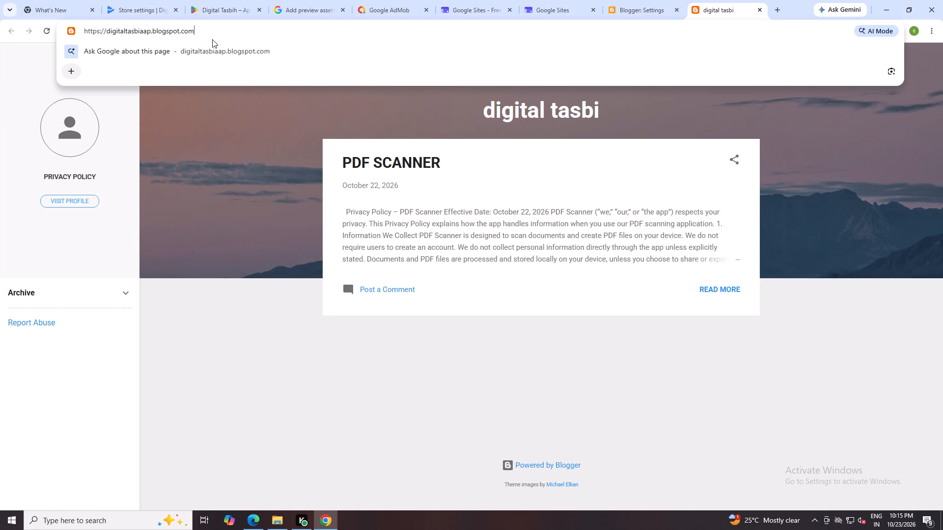
pyautogui.hotkey('ctrl', 'v')
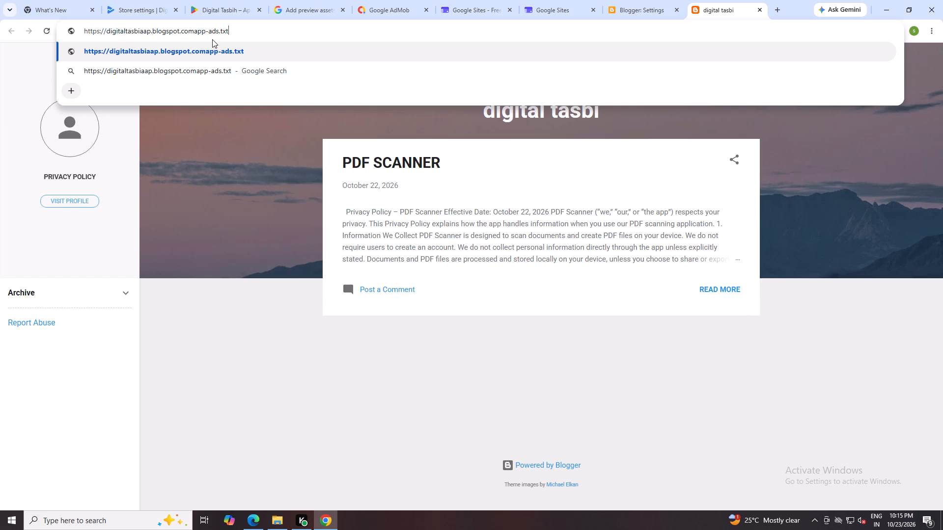
pyautogui.press('Return')
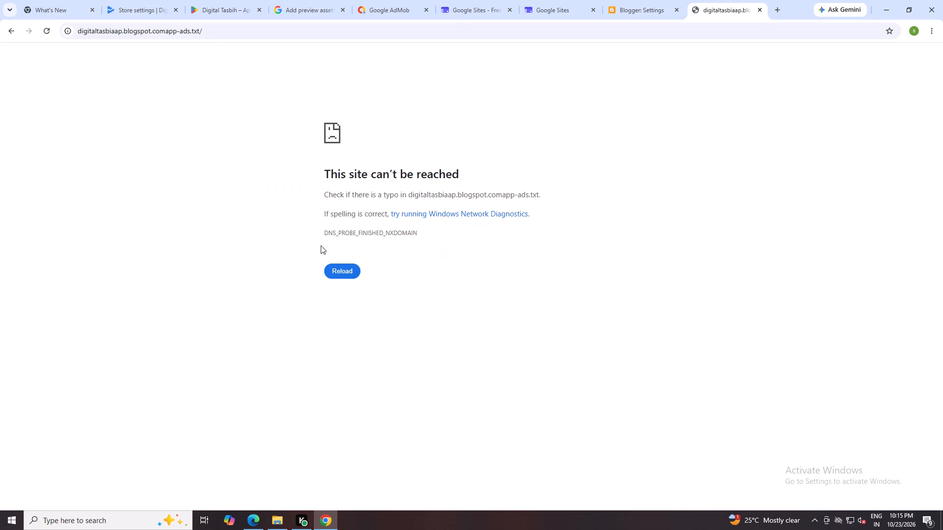
pyautogui.click(348, 263)
pyautogui.click(348, 269)
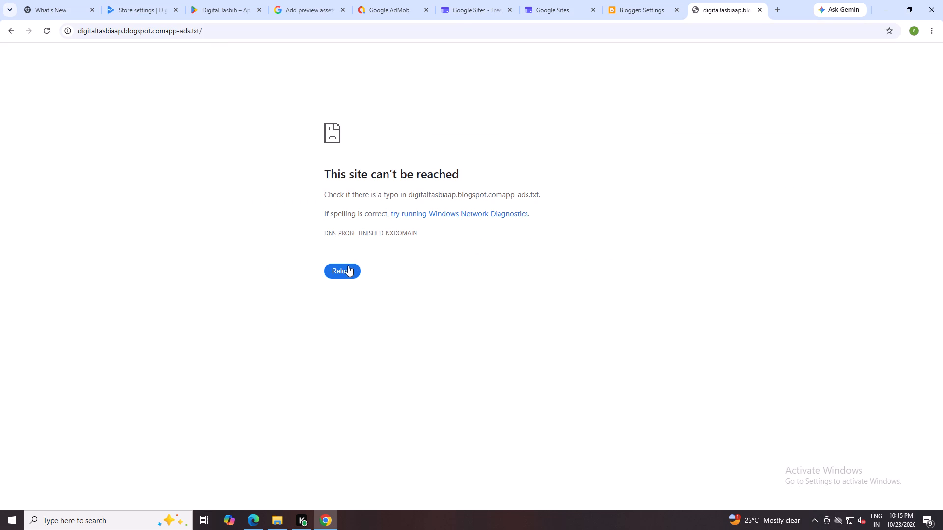
# Reload the digitaltasbiaap.blogspot.comapp-ads.txt page again to check whether it loads.
pyautogui.click(349, 269)
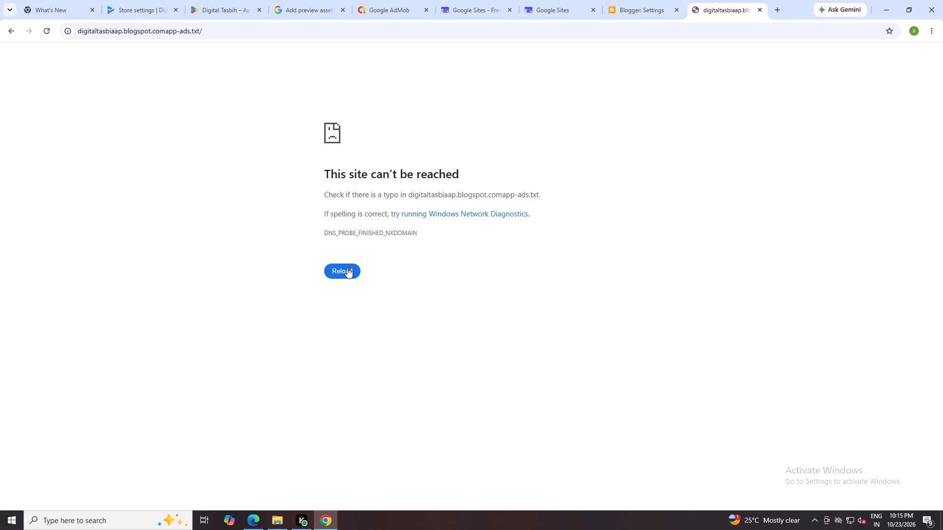
pyautogui.click(347, 267)
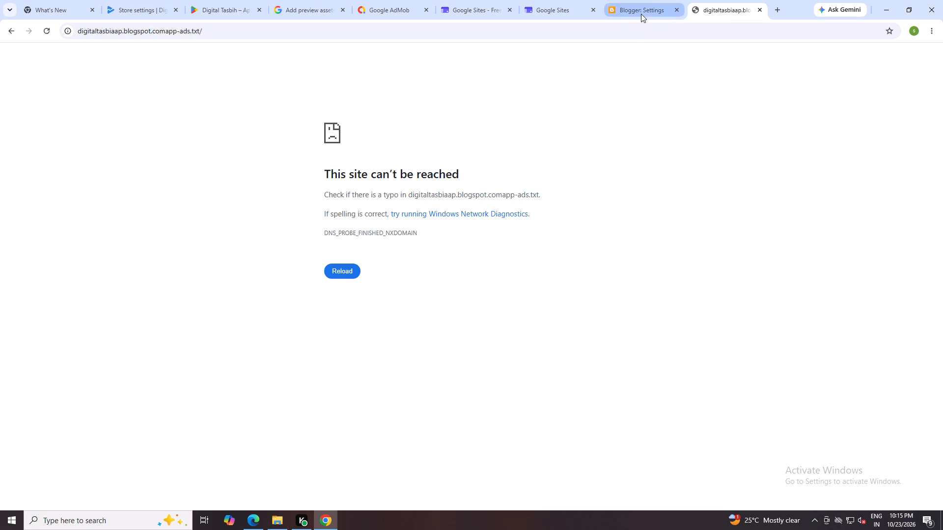
# Enable custom robots.txt under Crawlers and indexing in the digital tasbi blog's settings.
pyautogui.click(658, 4)
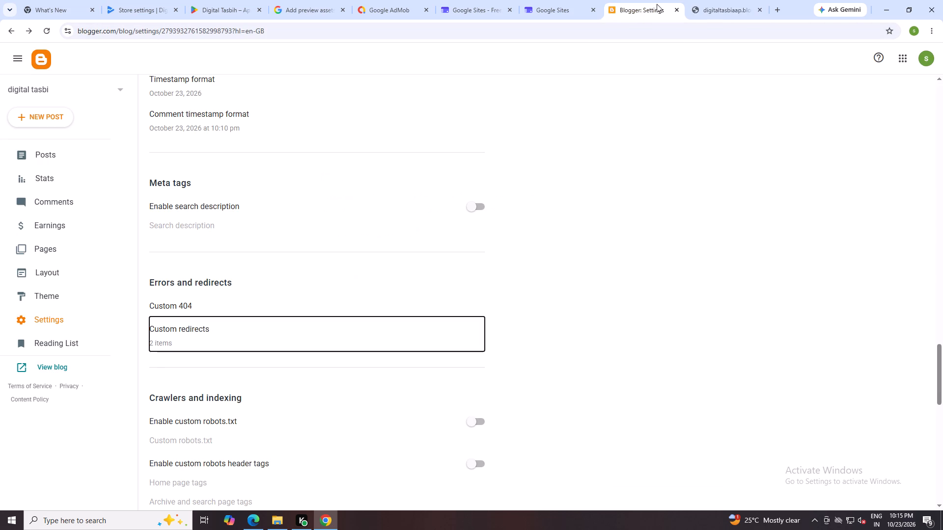
pyautogui.click(52, 94)
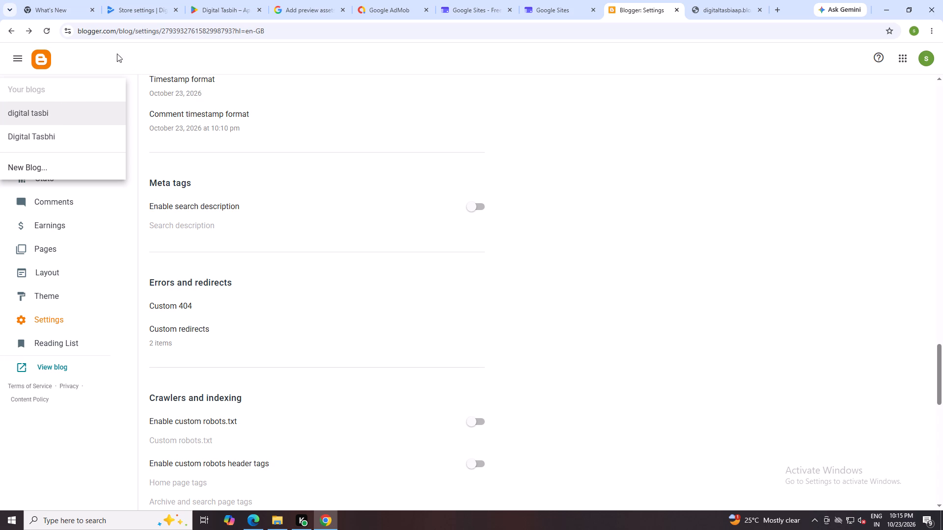
pyautogui.click(330, 259)
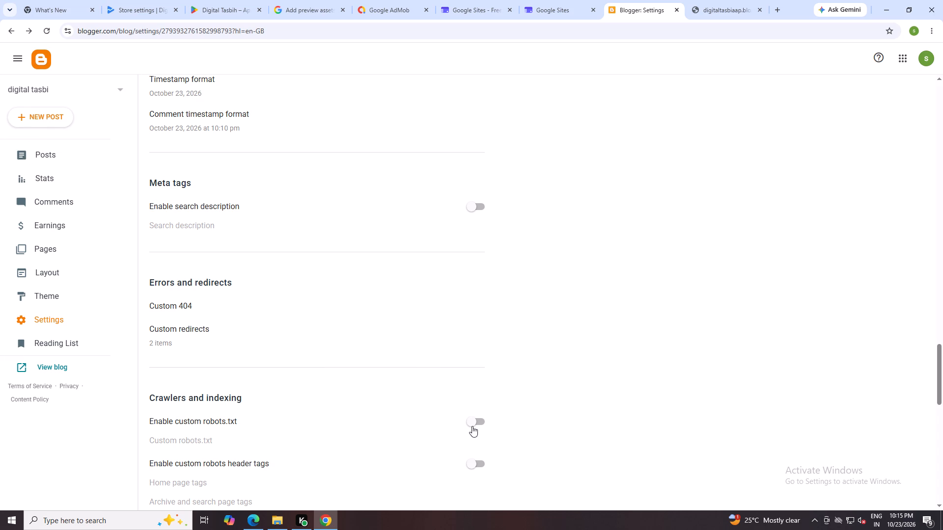
pyautogui.click(483, 421)
# Return to the digitaltasbiaap.blogspot.comapp-ads.txt page and reload it to recheck after the settings change.
pyautogui.click(715, 16)
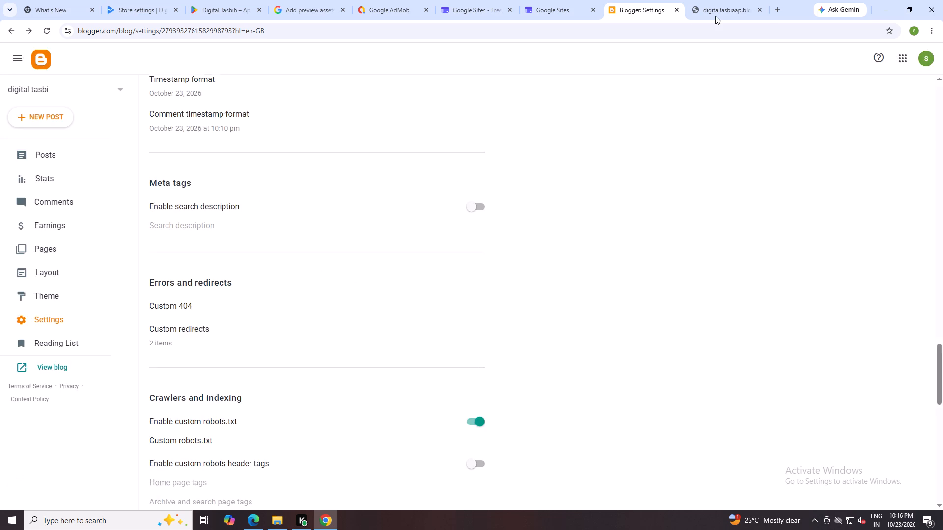
pyautogui.click(361, 267)
pyautogui.click(358, 268)
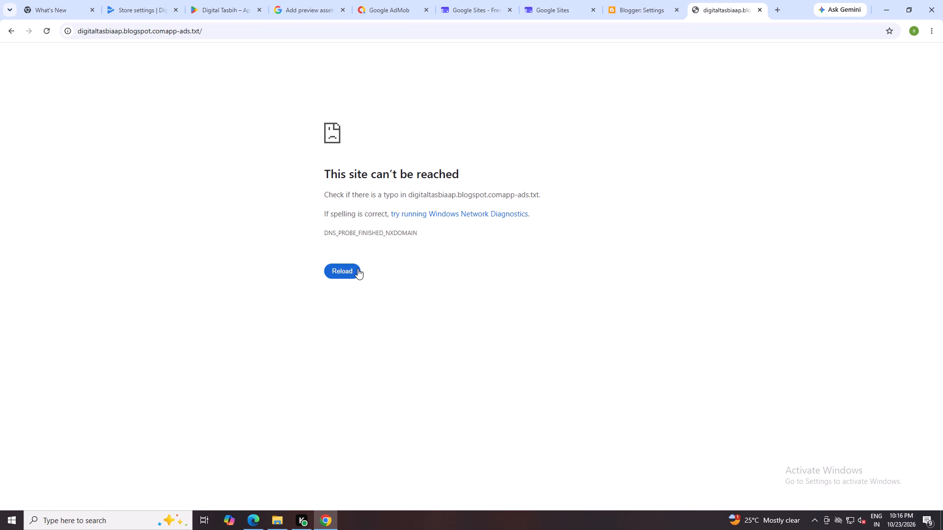
pyautogui.click(326, 268)
pyautogui.click(335, 272)
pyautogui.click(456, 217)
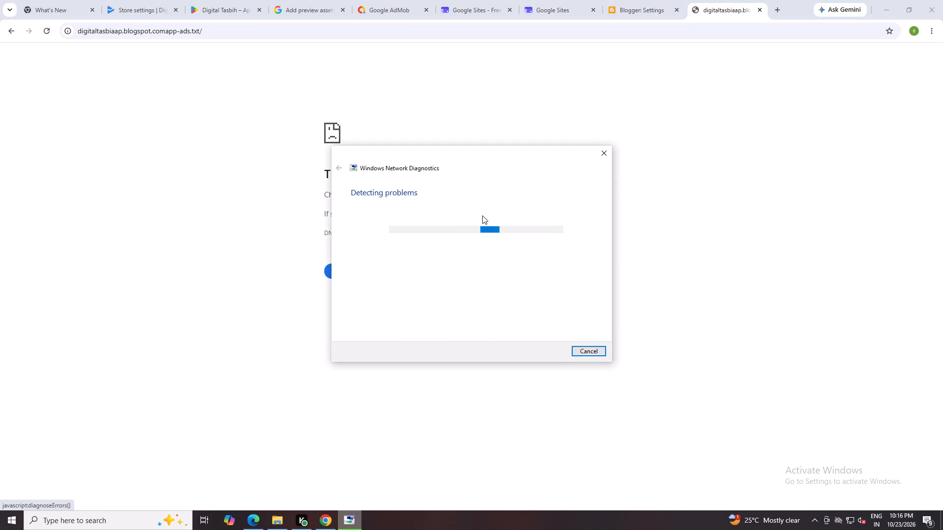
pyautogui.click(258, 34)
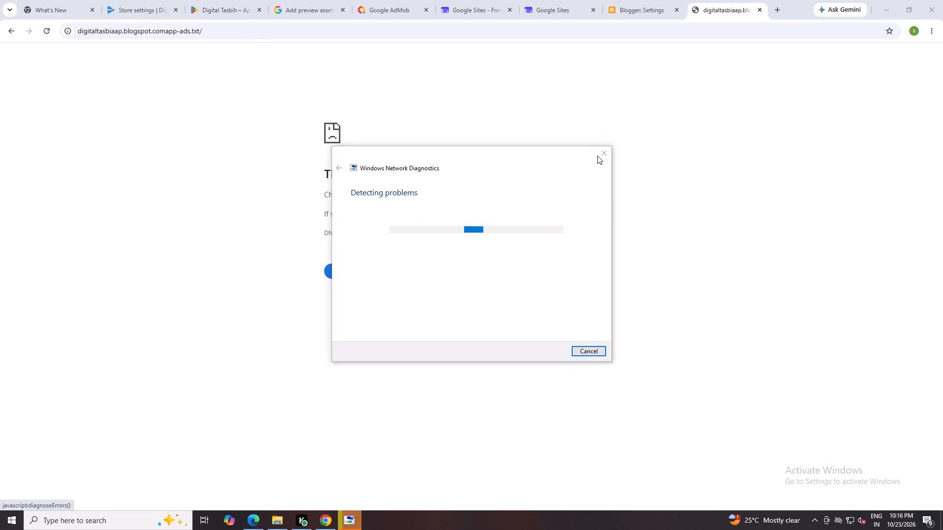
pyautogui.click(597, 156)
# Copy the full web address of the digitaltasbiaap.blogspot.comapp-ads.txt page.
pyautogui.click(254, 34)
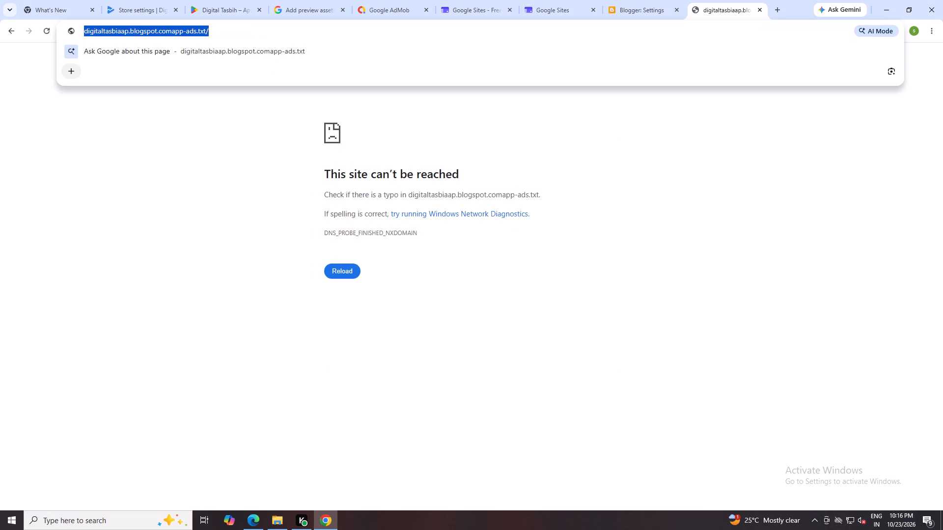
pyautogui.hotkey('ctrl', 'c')
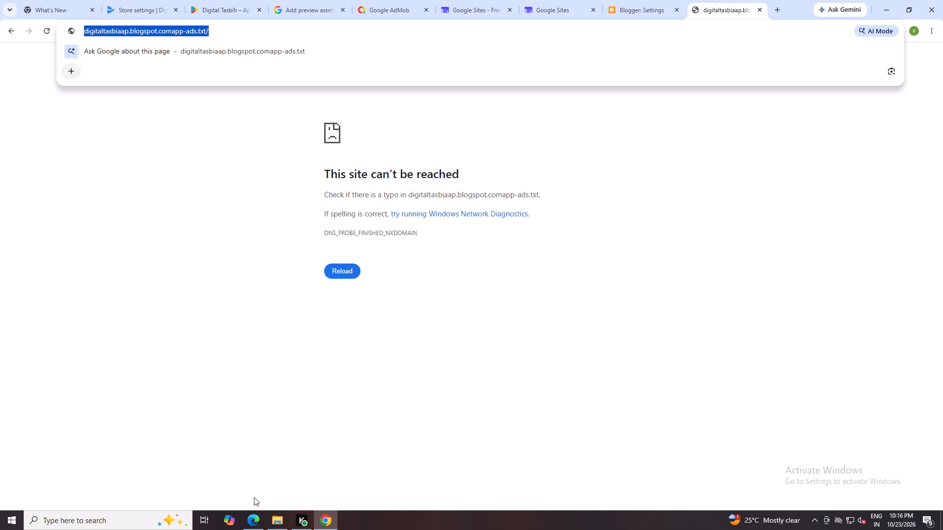